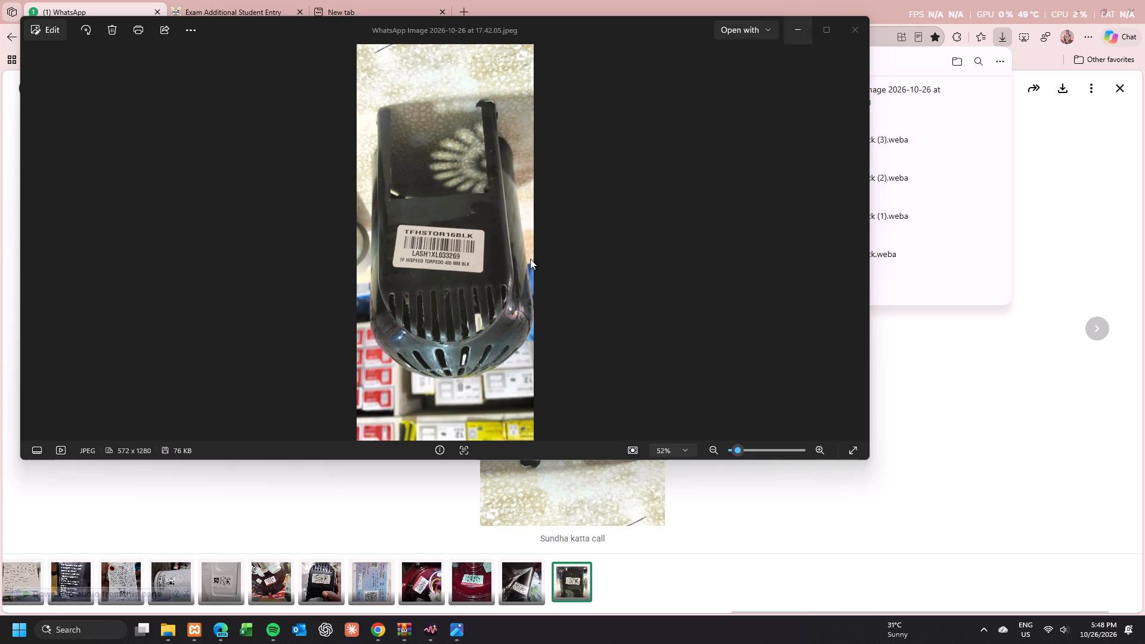
Switch from the product label photo to the Crompton ServitiumCRM page in Chrome.
left_click(386, 619)
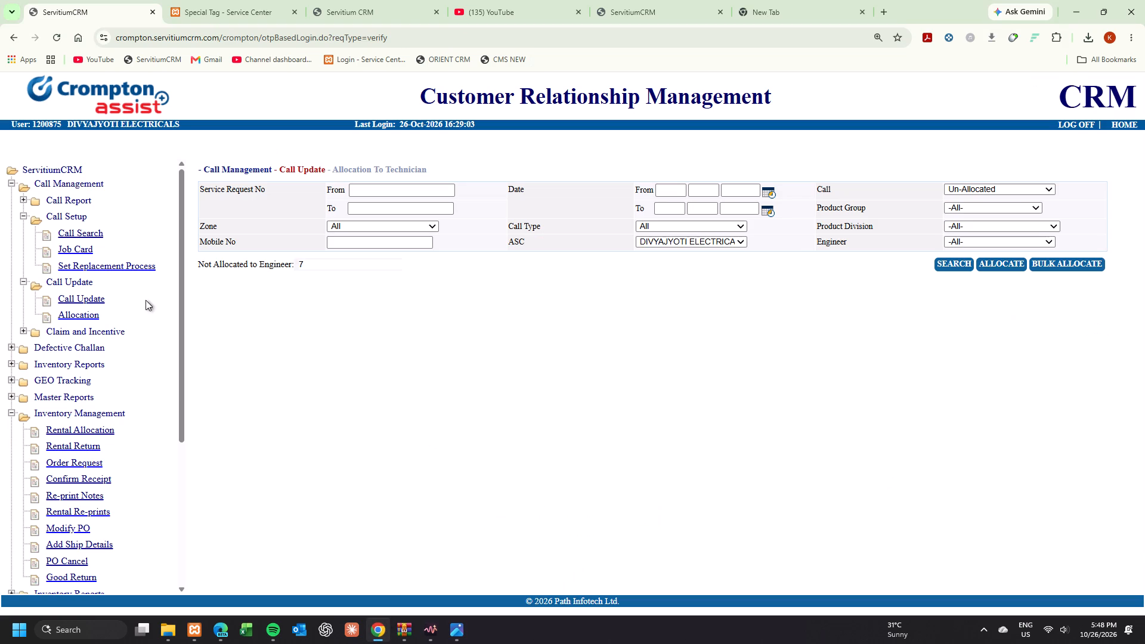
Open the Call Search form and start a search by product serial number.
left_click(94, 231)
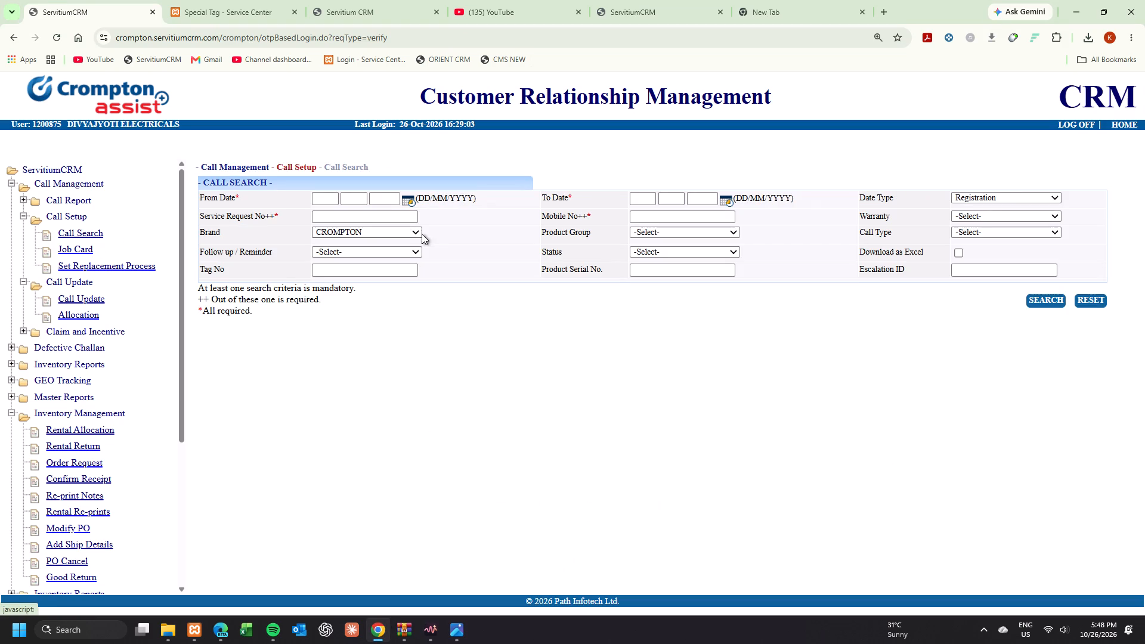
left_click(642, 268)
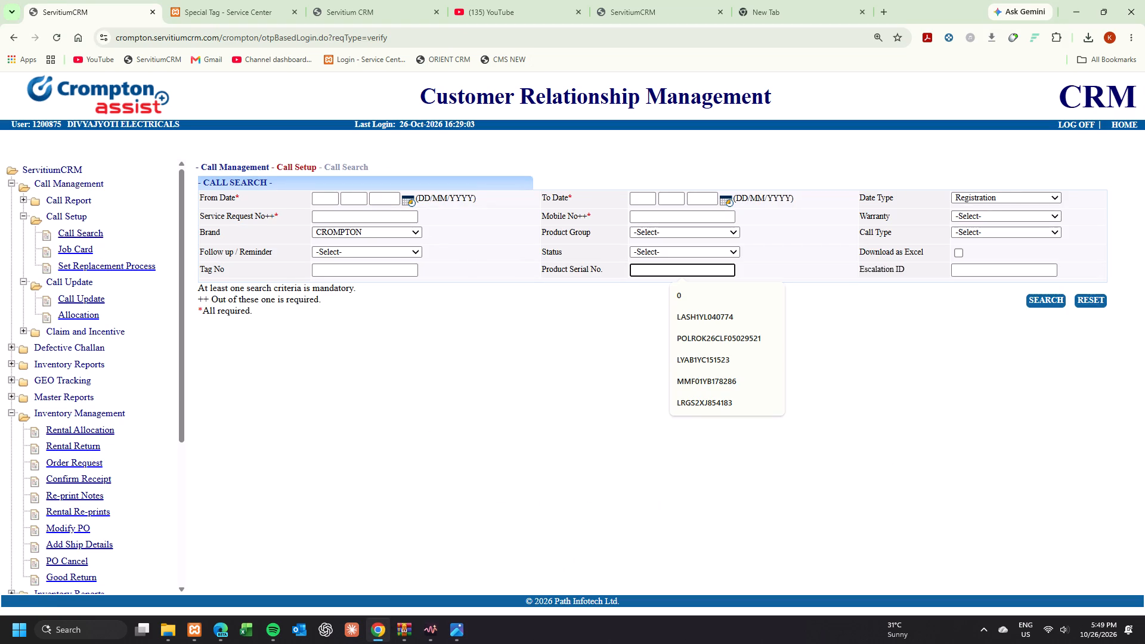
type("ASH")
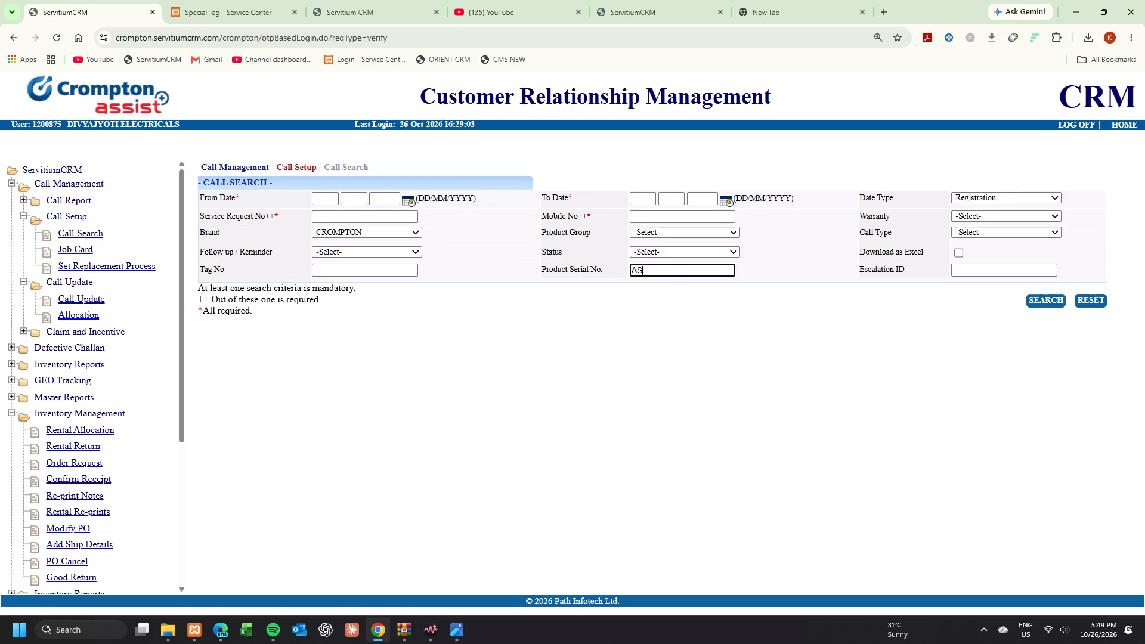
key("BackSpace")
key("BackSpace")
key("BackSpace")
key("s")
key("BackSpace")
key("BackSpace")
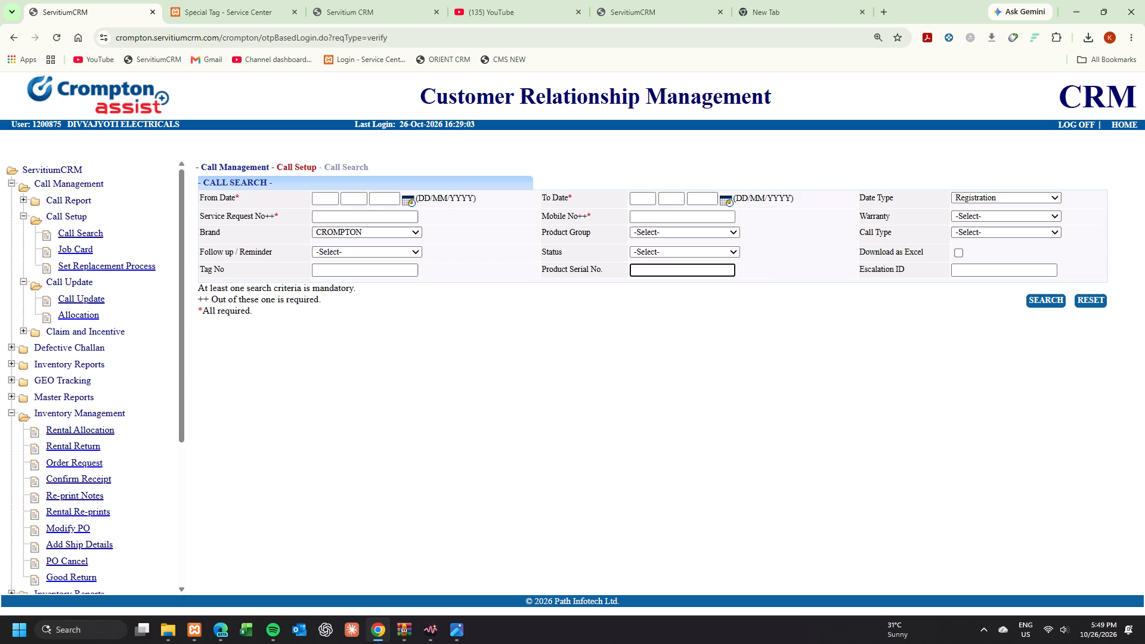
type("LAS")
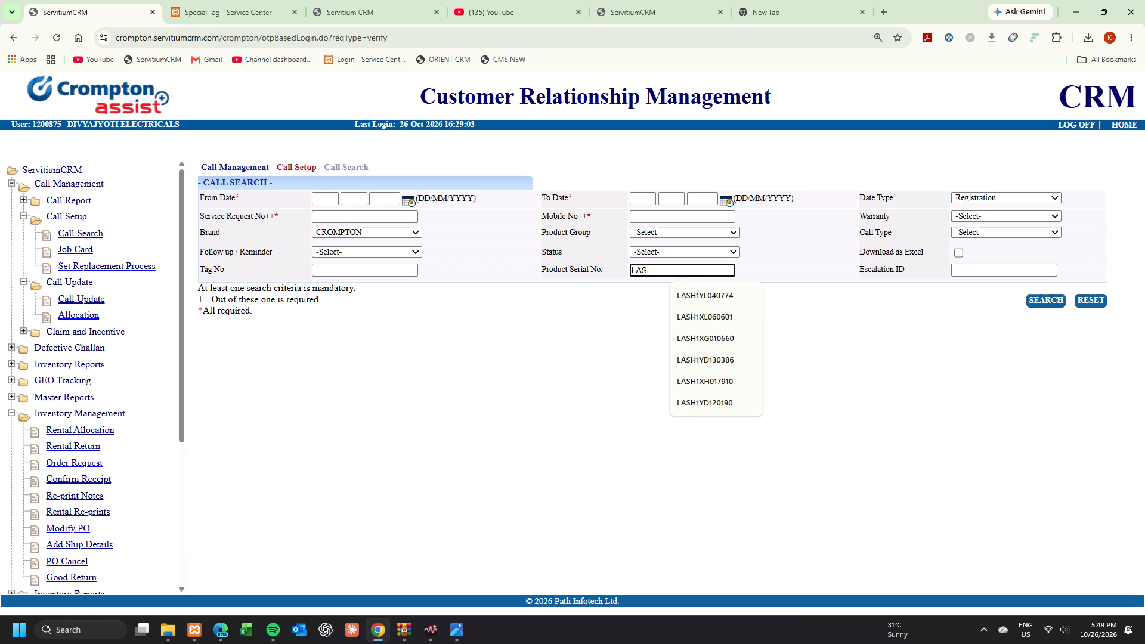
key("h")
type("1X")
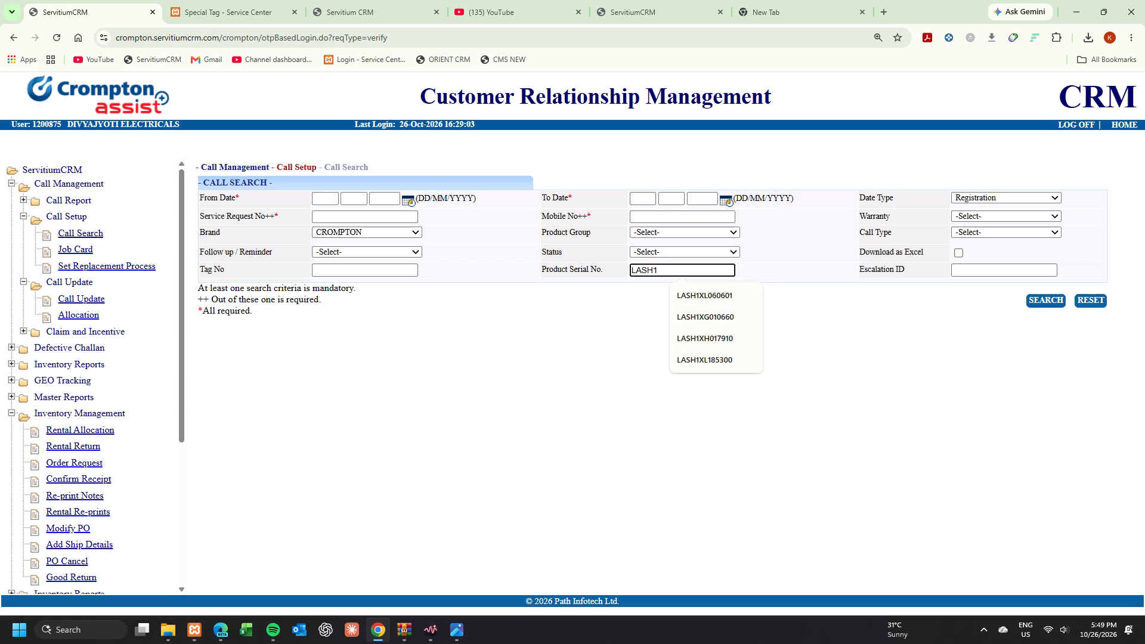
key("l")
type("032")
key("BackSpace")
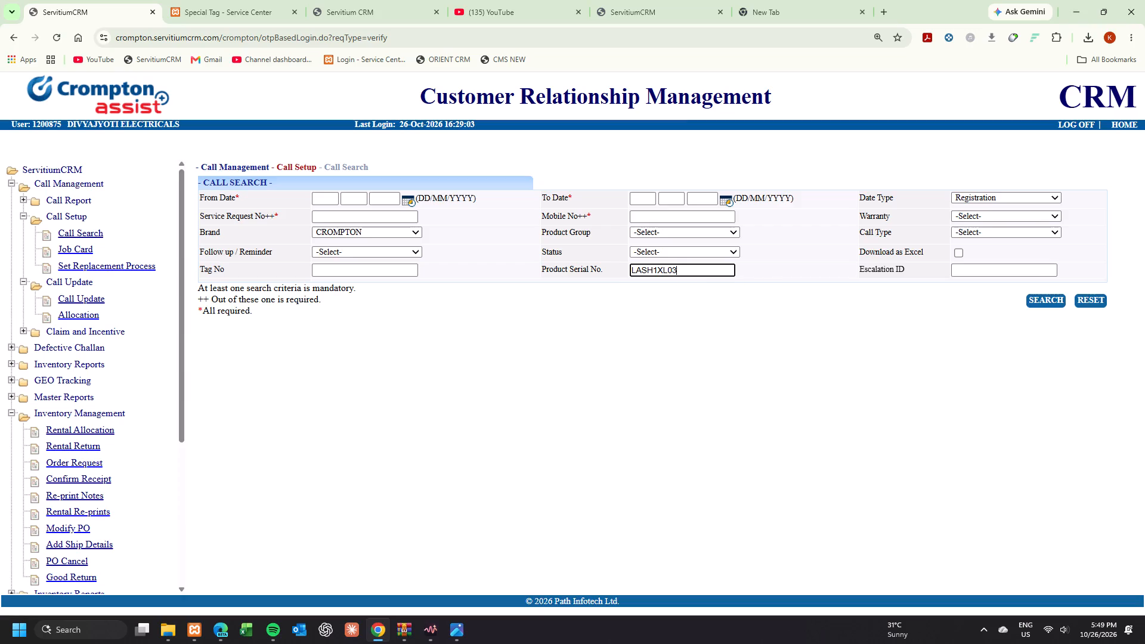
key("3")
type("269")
left_click(1062, 309)
left_click(1023, 287)
left_click(1039, 299)
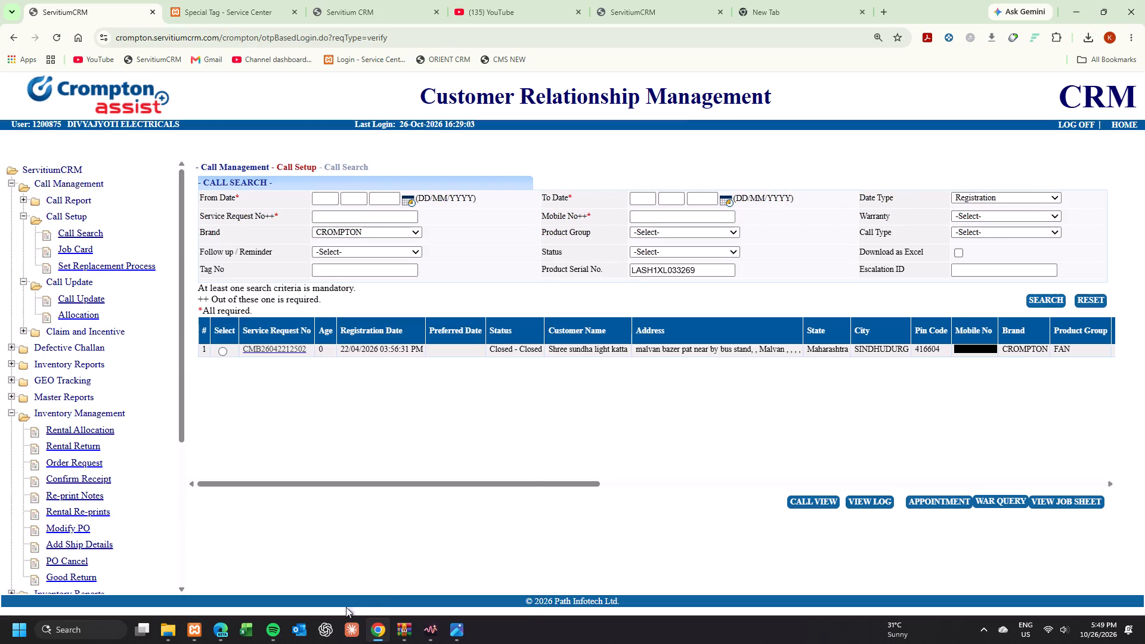
Switch to WhatsApp in Edge and bring up the downloaded product photo in the image viewer to check its serial label.
left_click(225, 628)
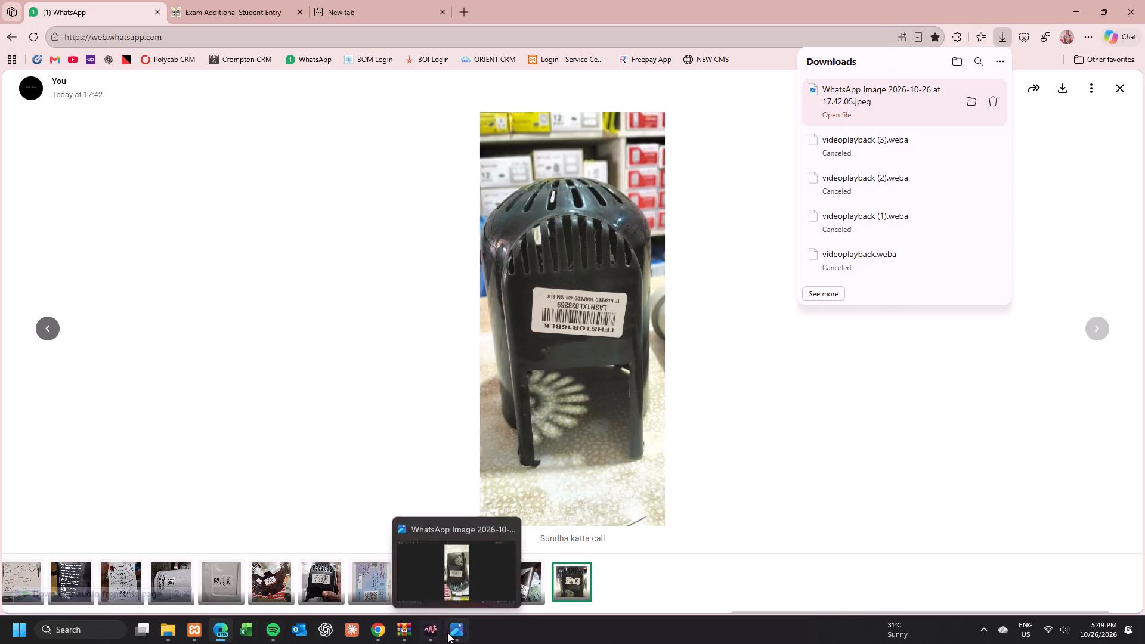
left_click(447, 633)
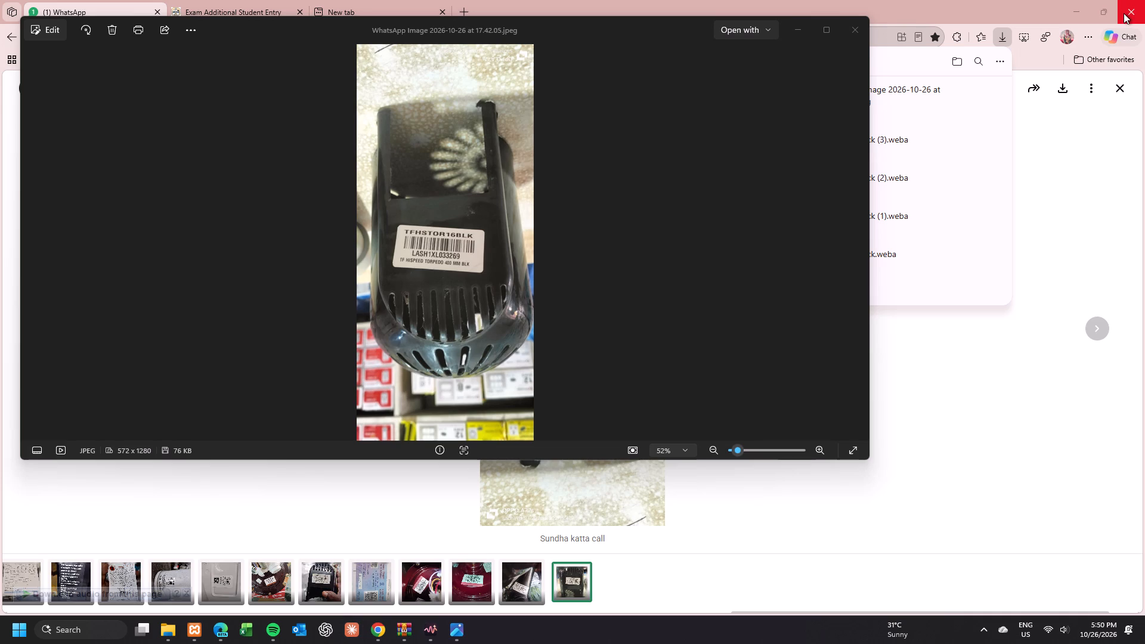
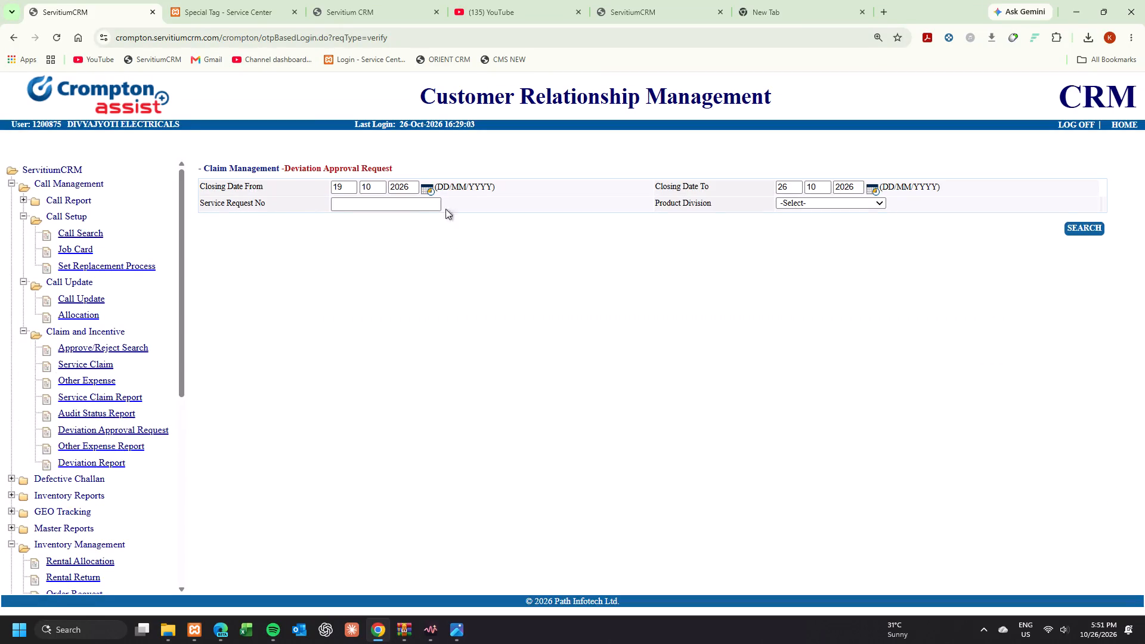
Search the Deviation Approval Request list for calls with closing dates from 25/10/2026 to 25/10/2026.
left_click(428, 190)
left_click(338, 277)
left_click(878, 190)
left_click(784, 281)
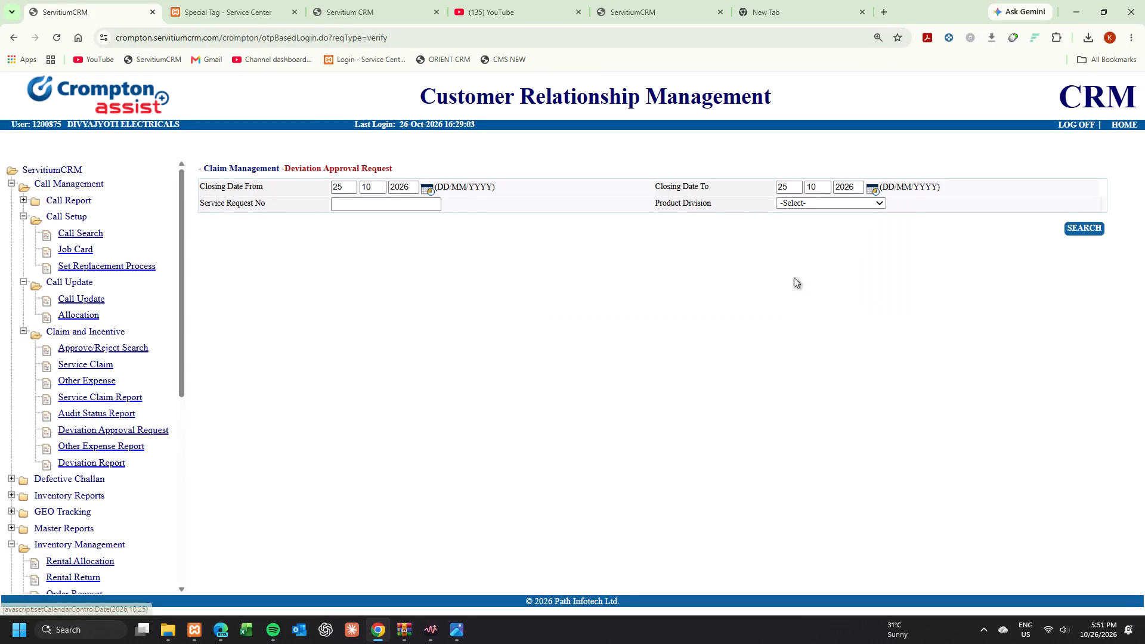
left_click(1065, 227)
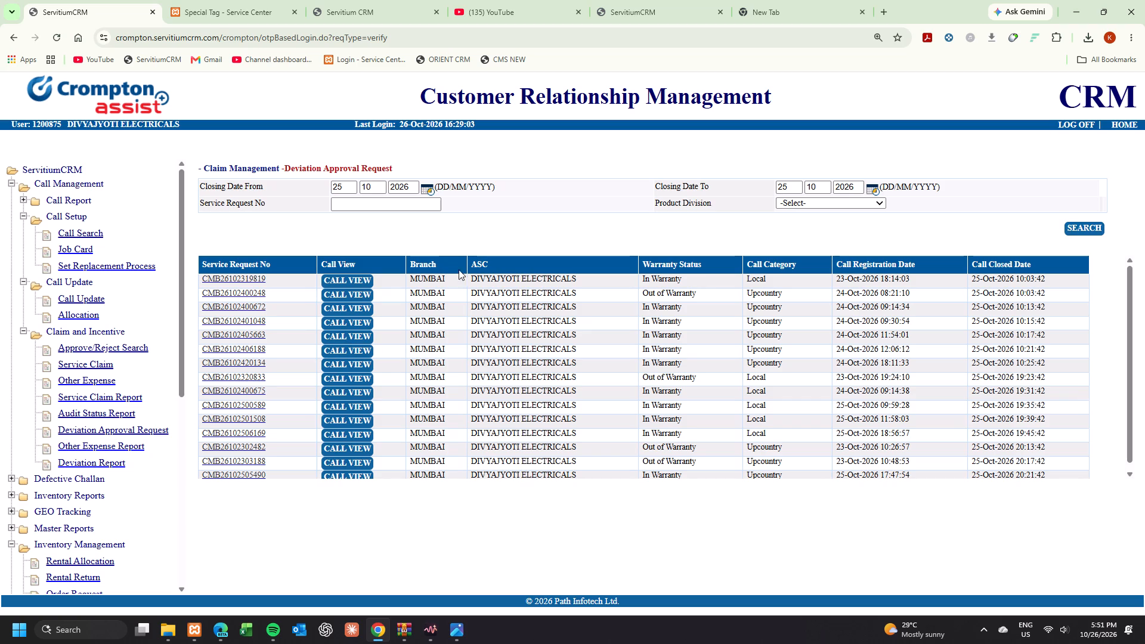
left_click(361, 284)
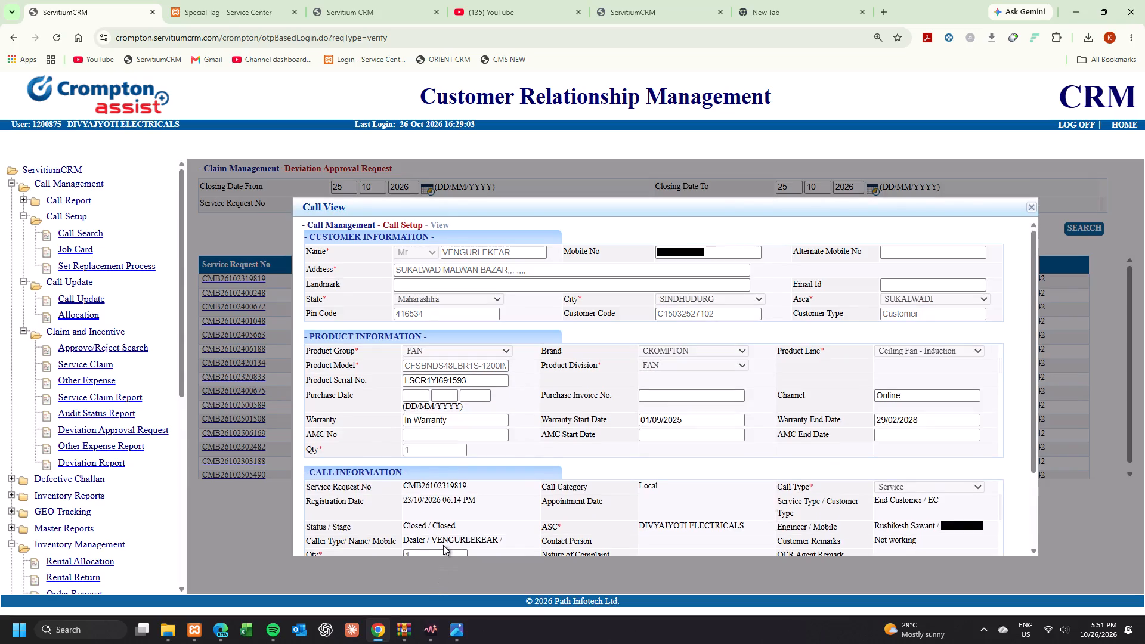
left_click(1030, 203)
left_click(351, 292)
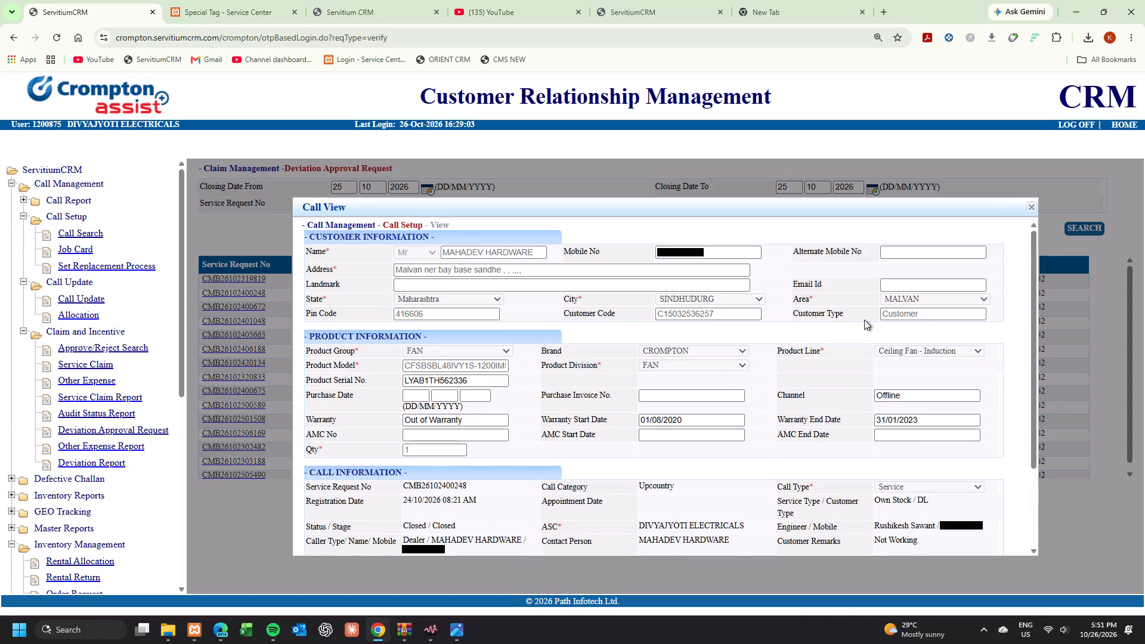
left_click(1027, 210)
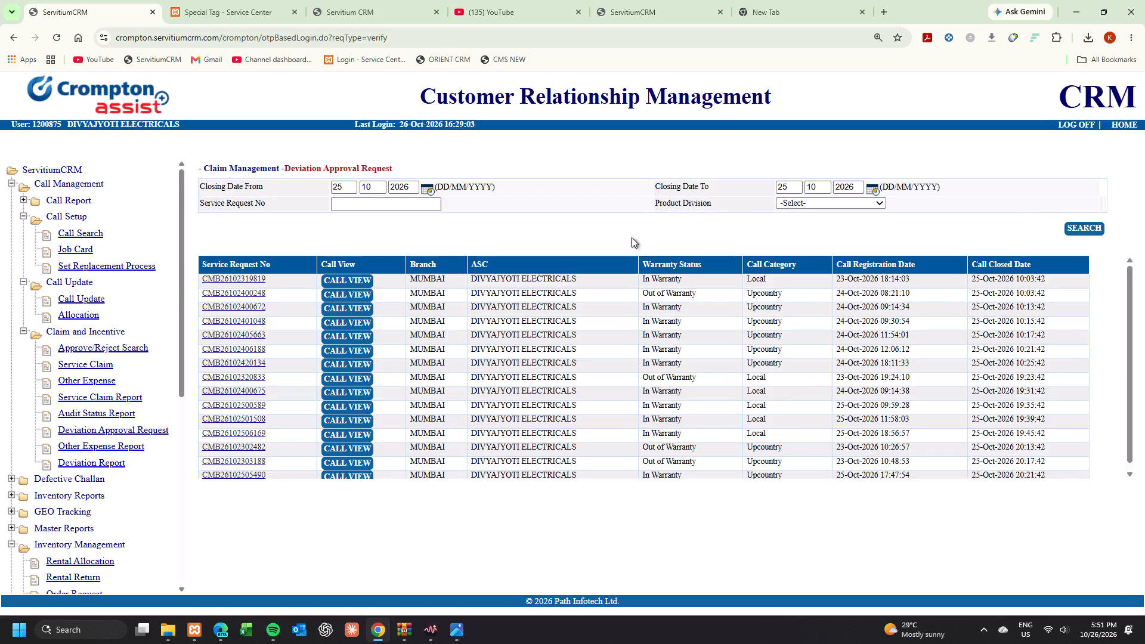
left_click(346, 311)
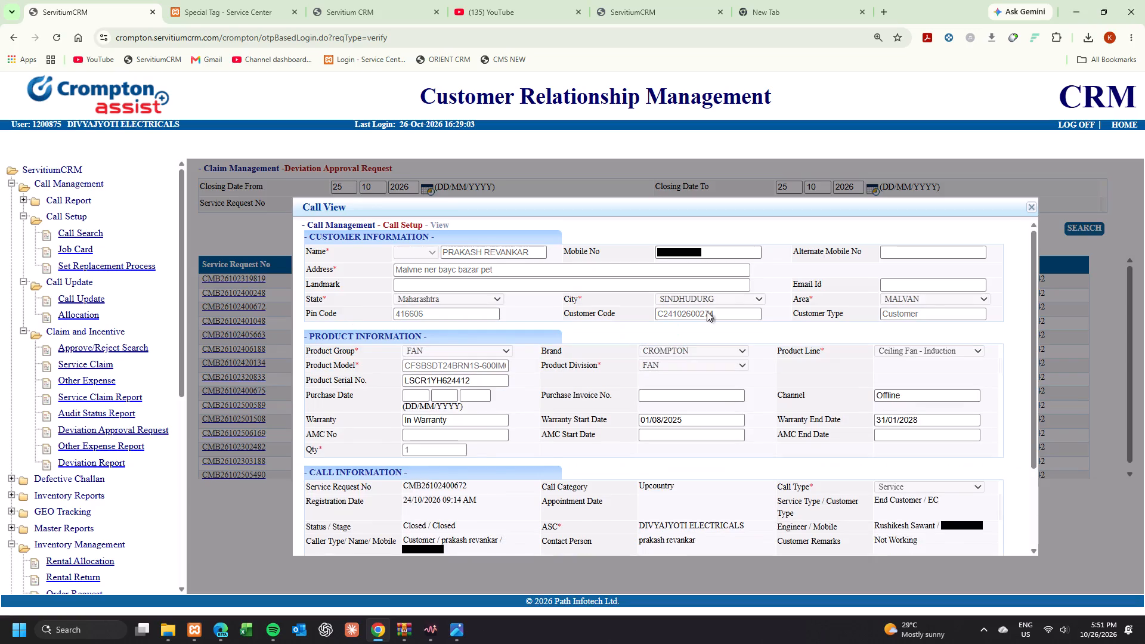
left_click(1025, 208)
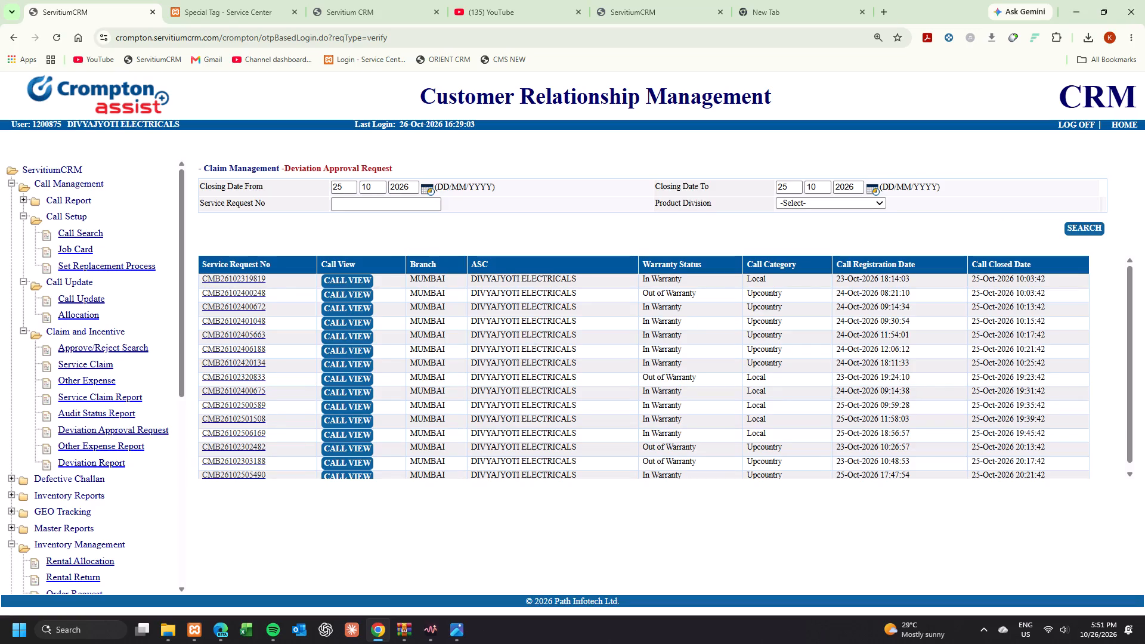
left_click(361, 321)
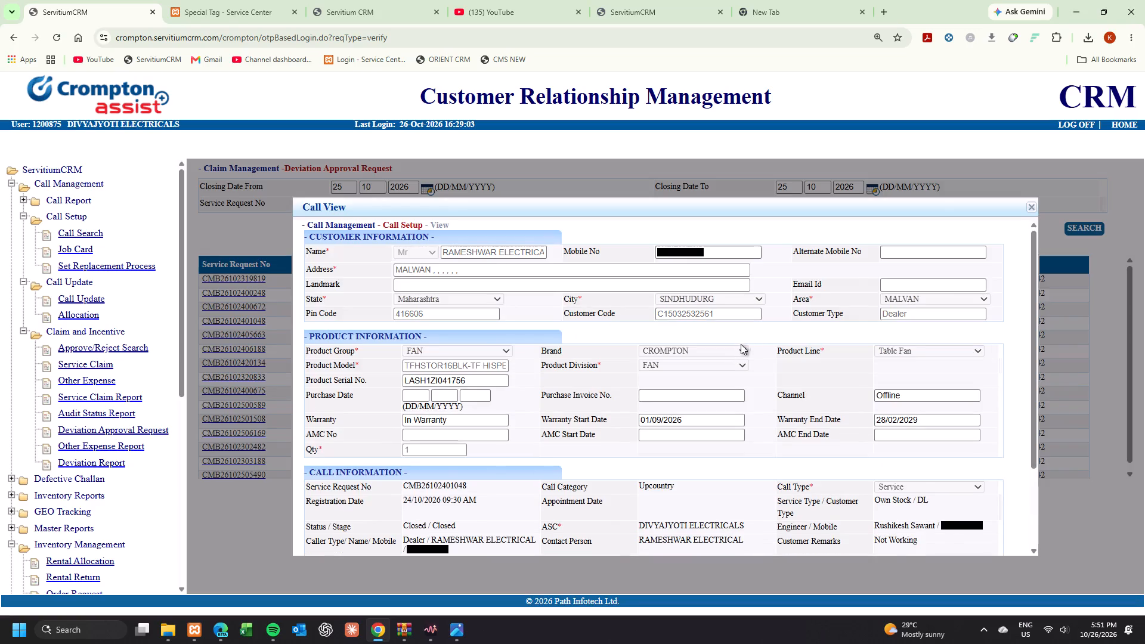
left_click(1030, 211)
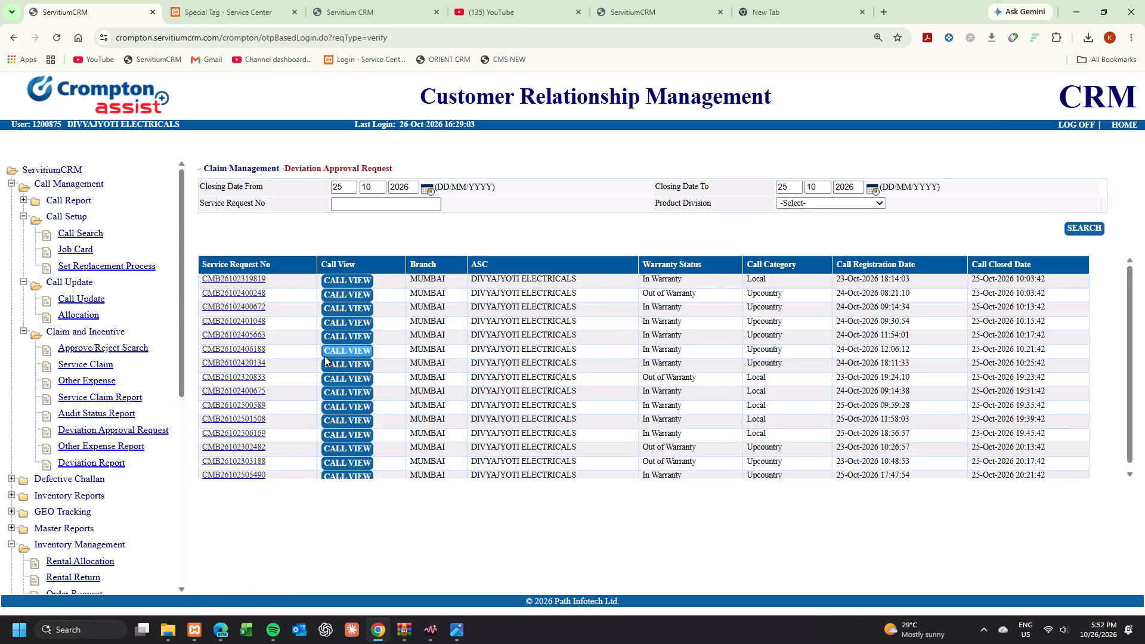
left_click(335, 365)
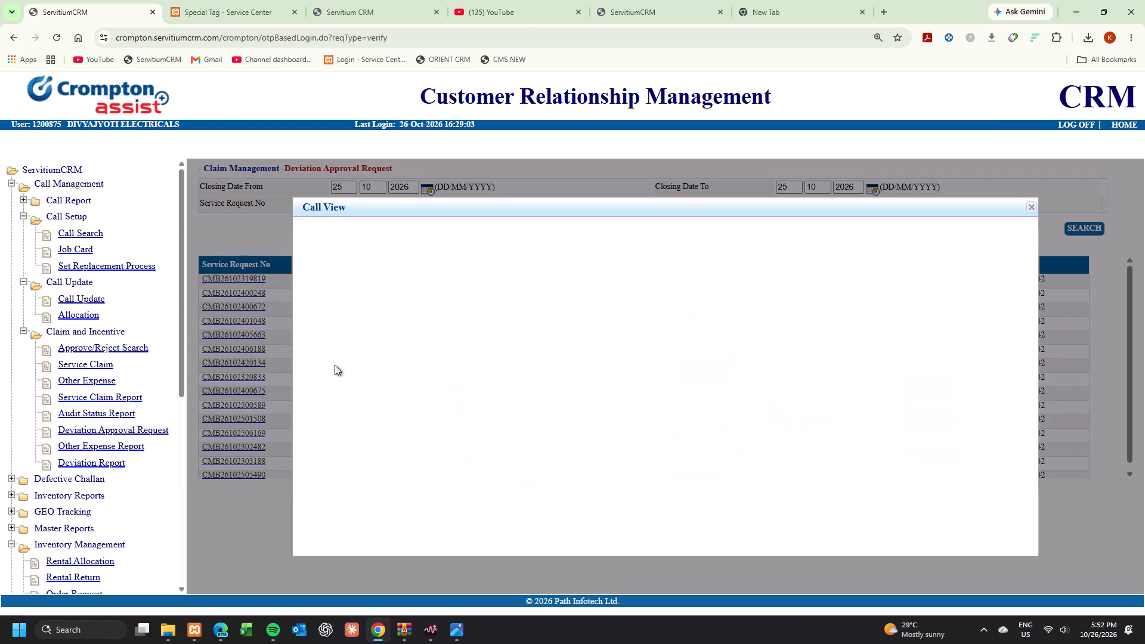
left_click(1031, 206)
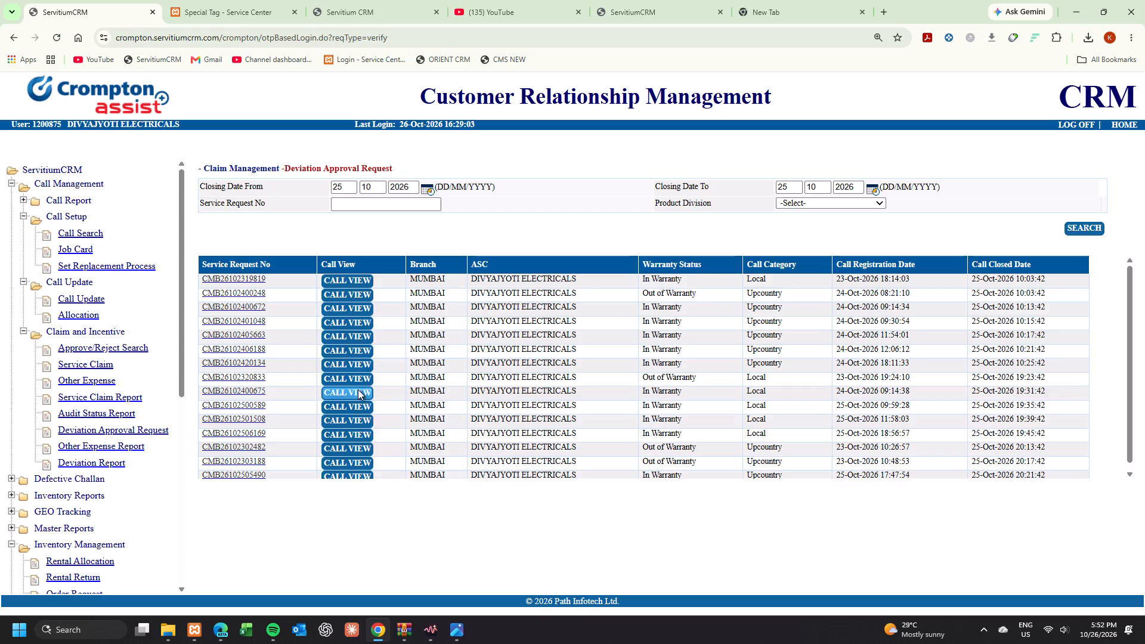
left_click(358, 382)
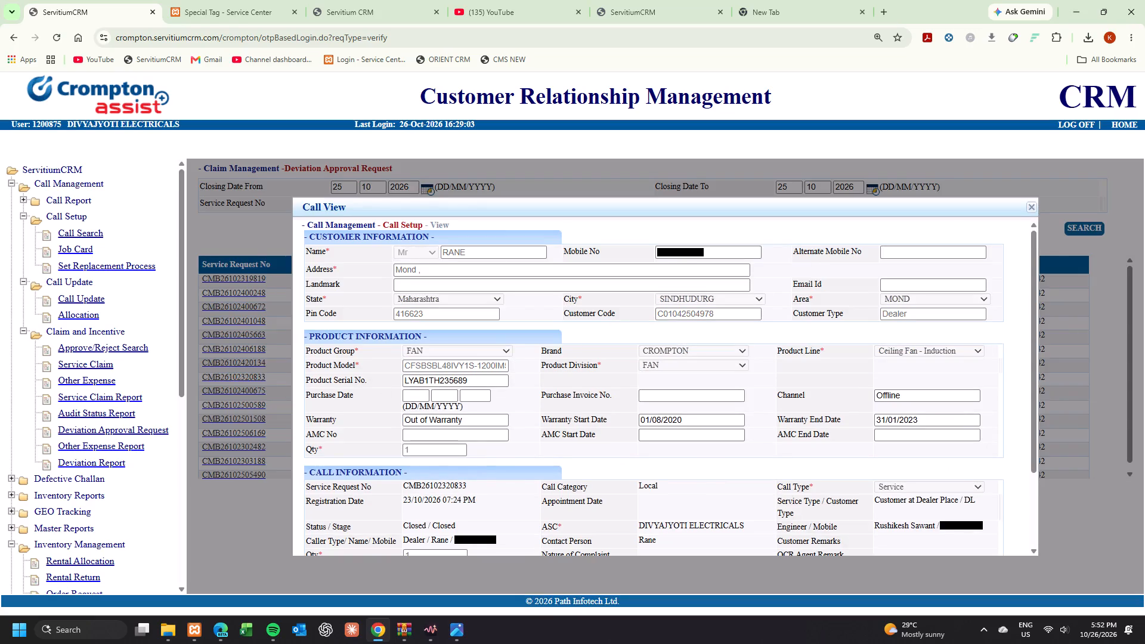
left_click(1032, 205)
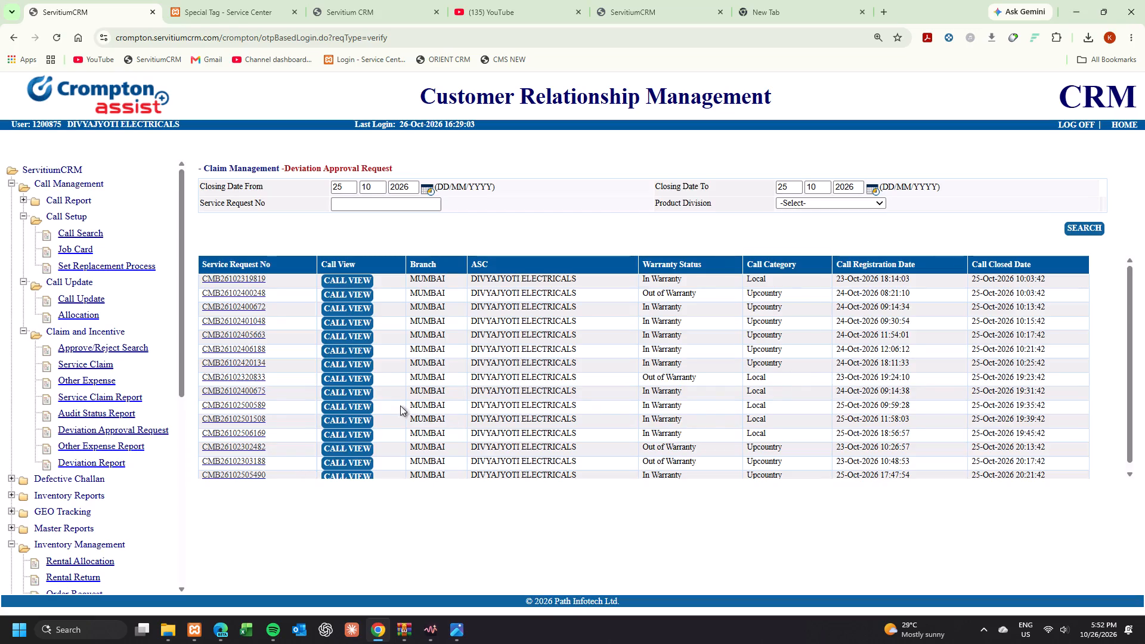
left_click(372, 391)
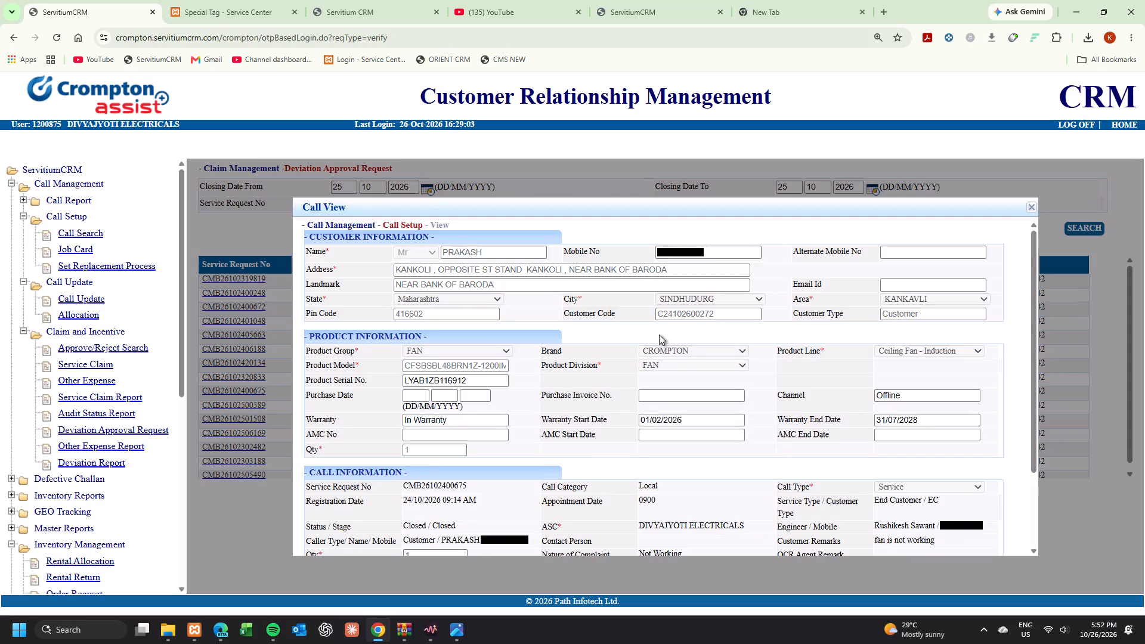
left_click(1031, 207)
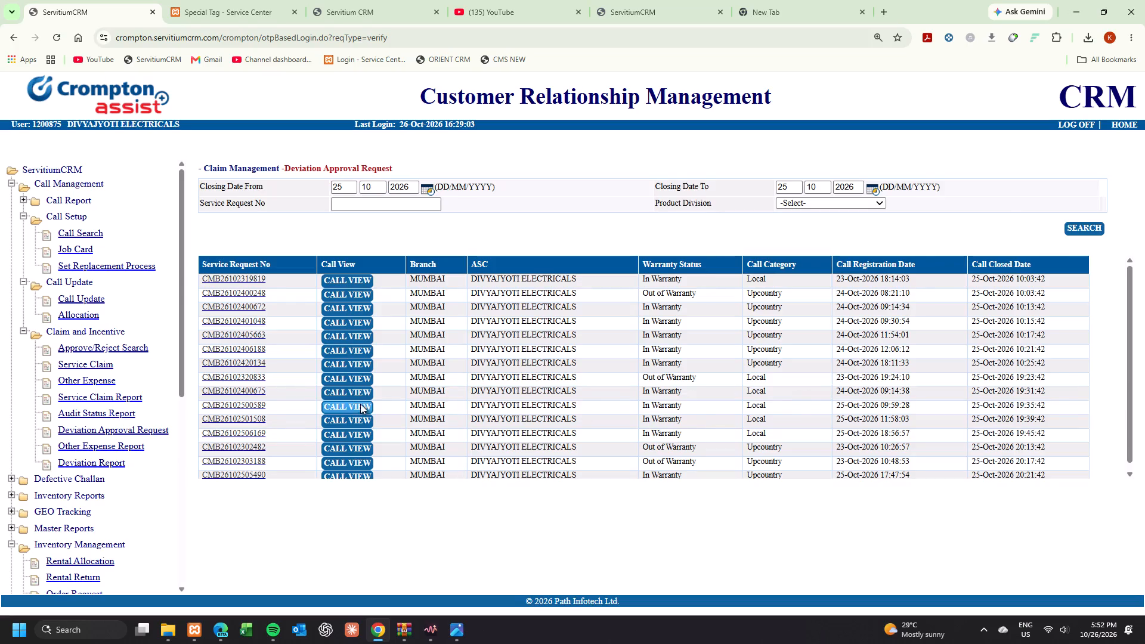
left_click(360, 404)
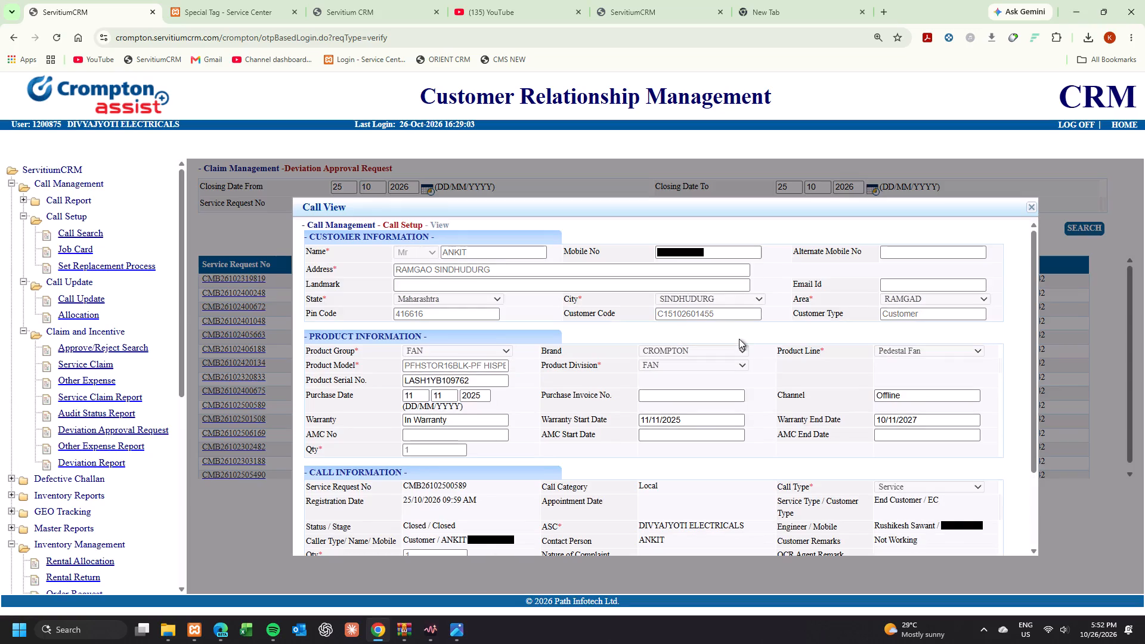
left_click(1028, 207)
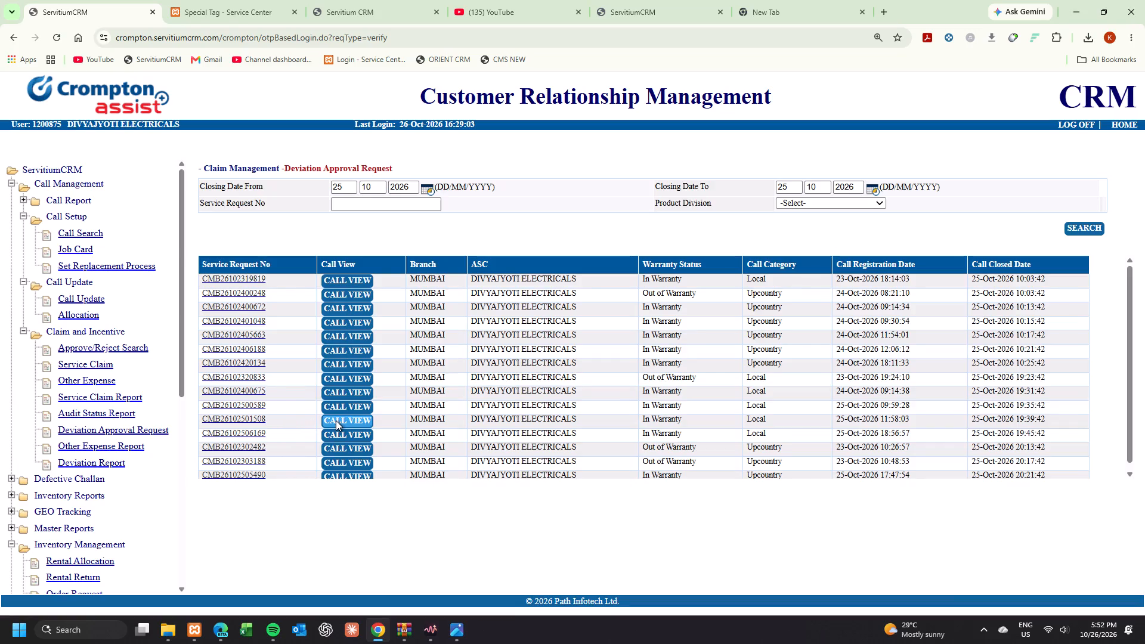
left_click(336, 420)
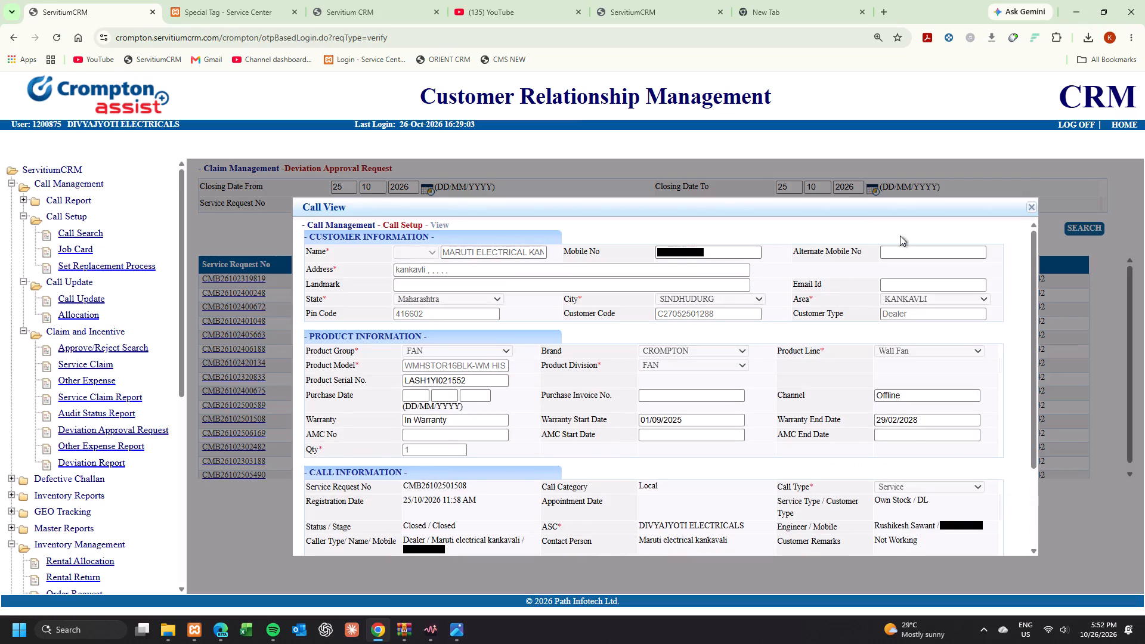
left_click(1025, 214)
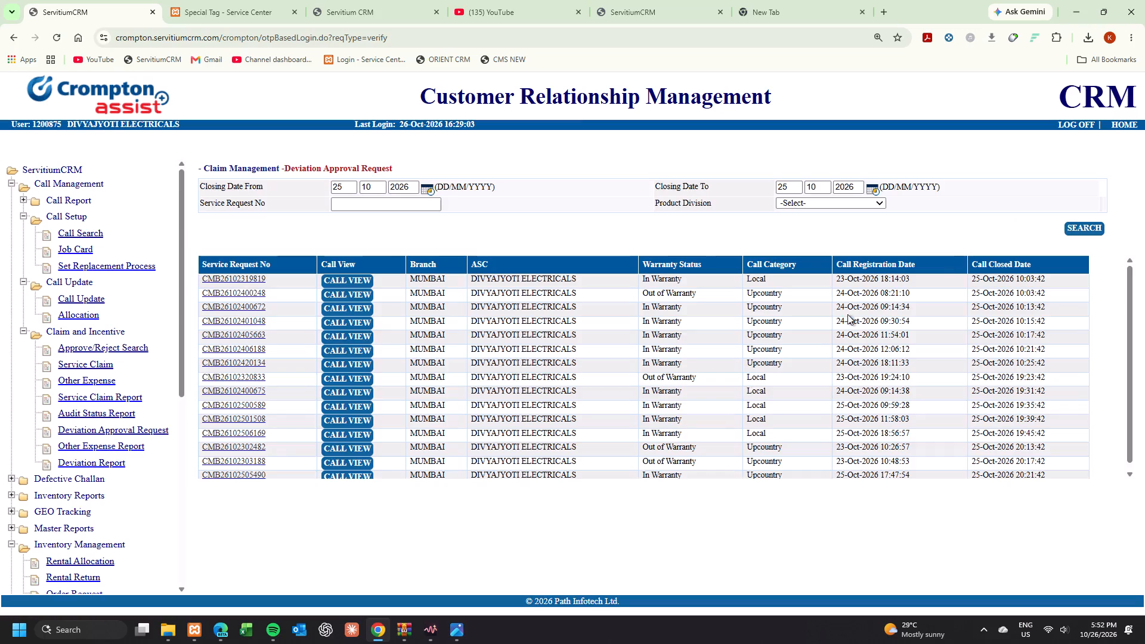
left_click(358, 436)
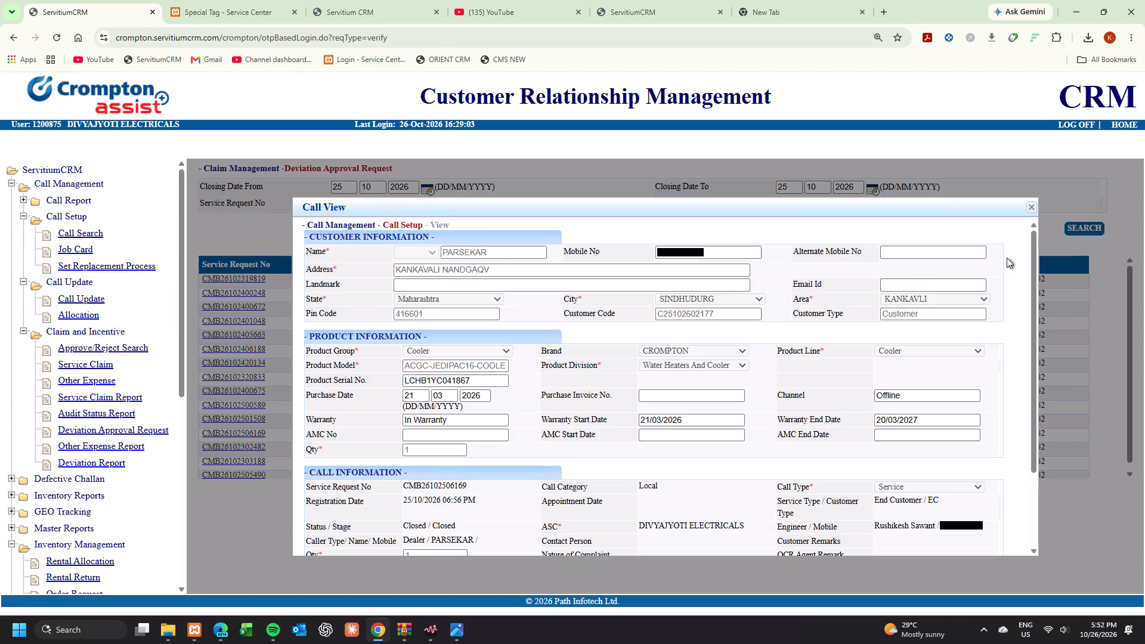
left_click(1031, 211)
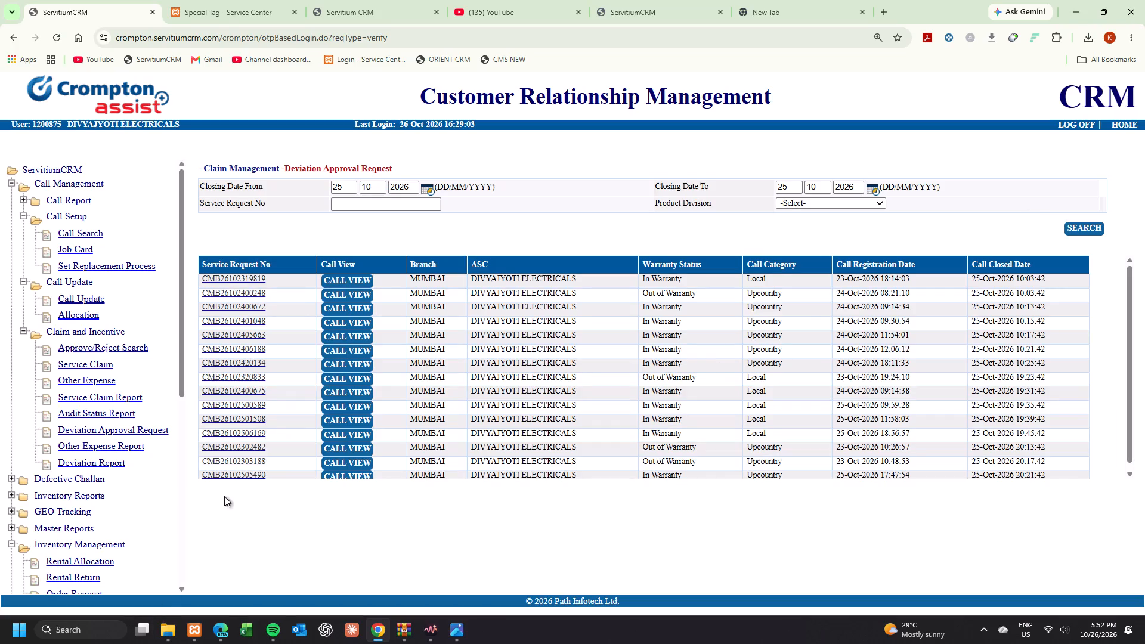
scroll(401, 429, "down", 2)
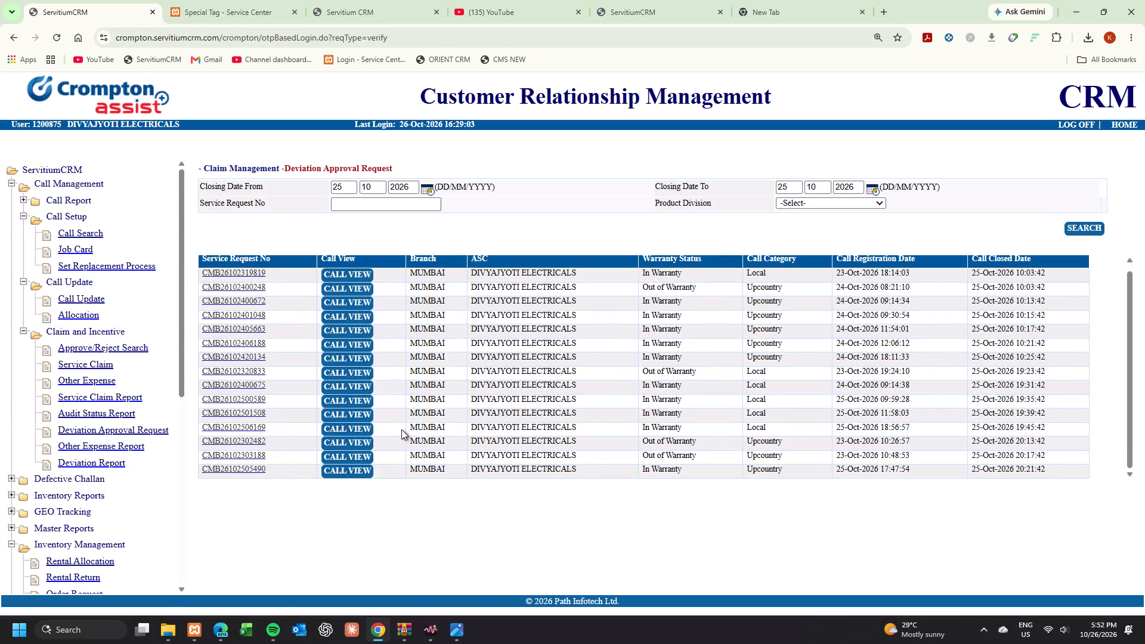
left_click(325, 447)
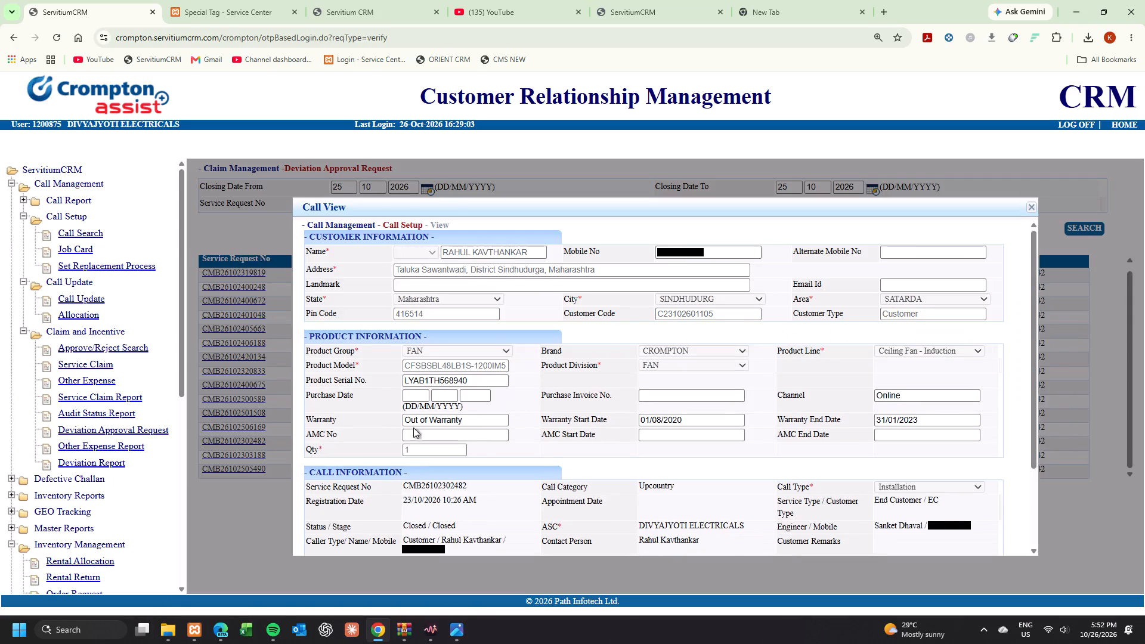
left_click(1028, 208)
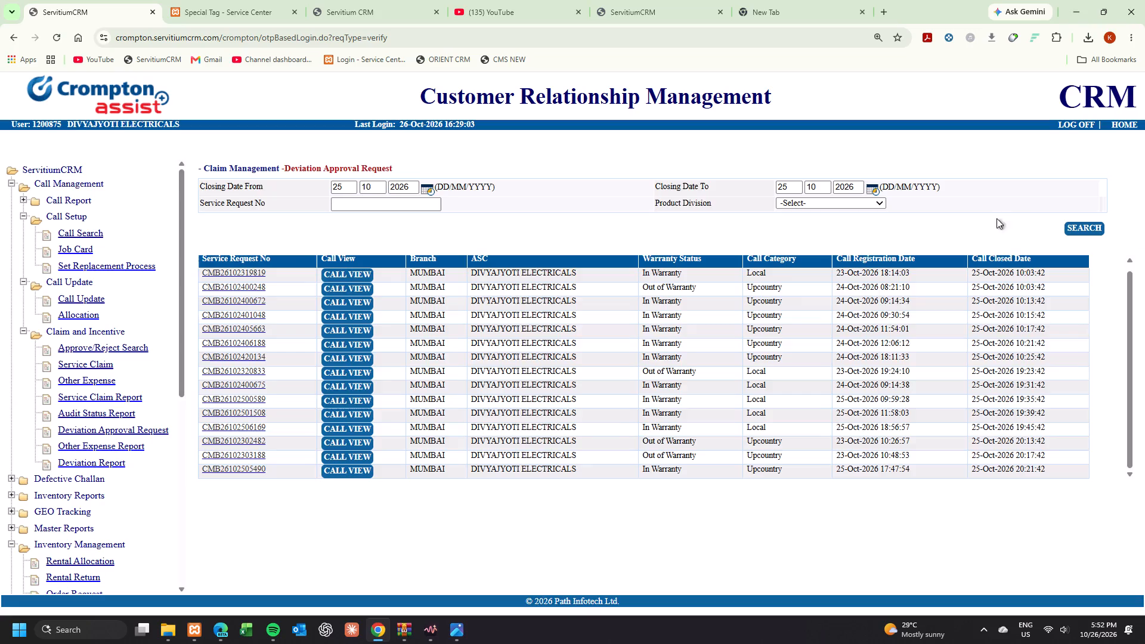
left_click(348, 476)
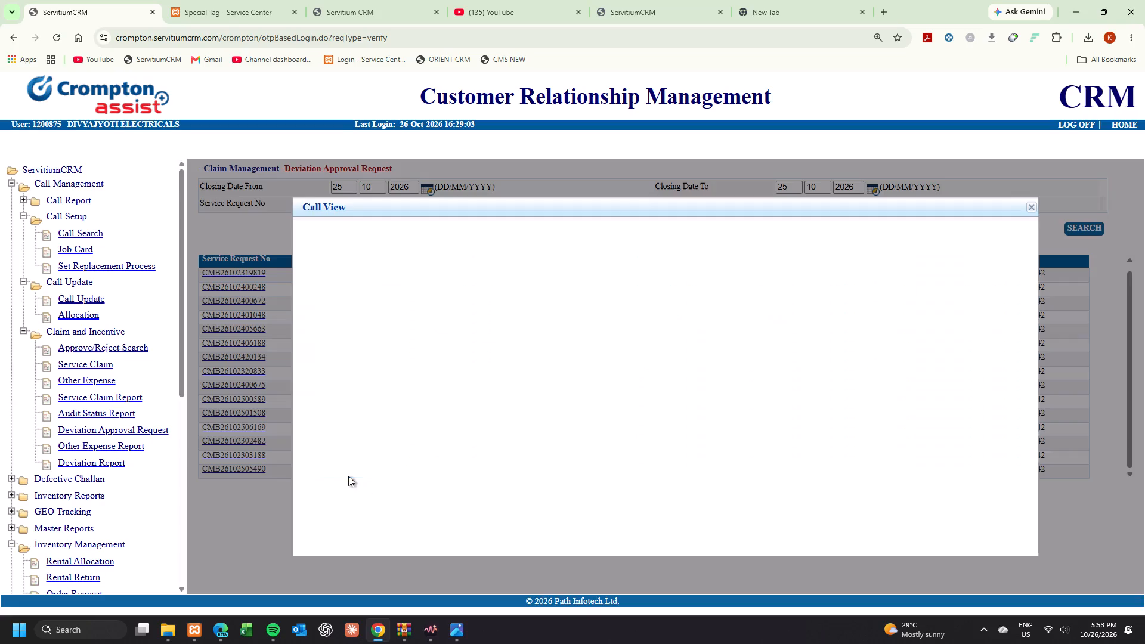
double_click(677, 258)
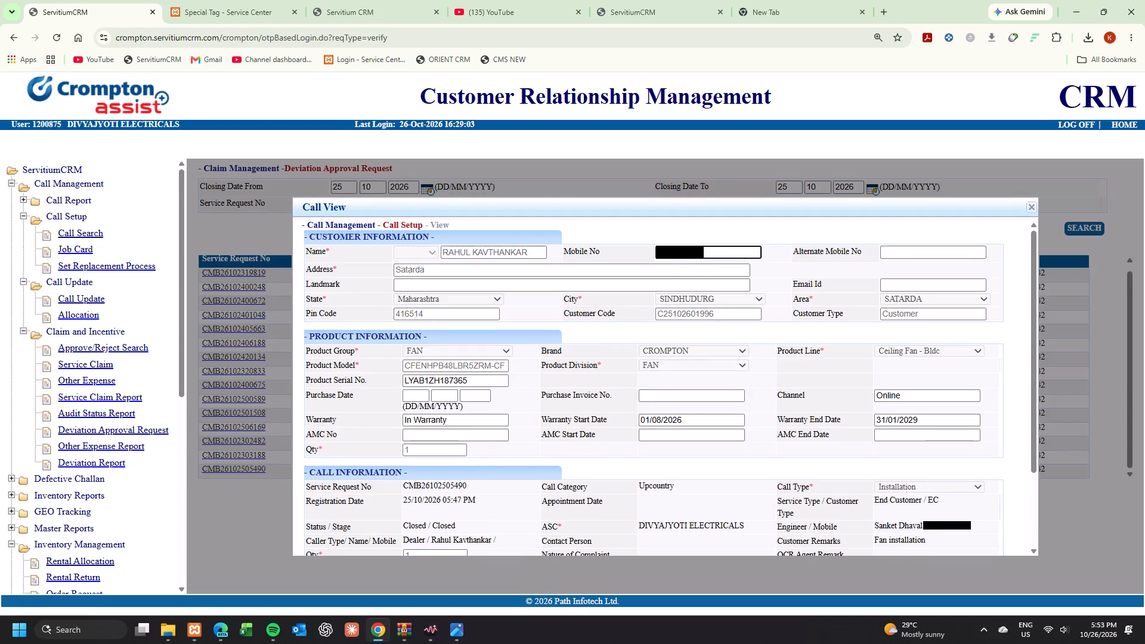
key("ctrl+c")
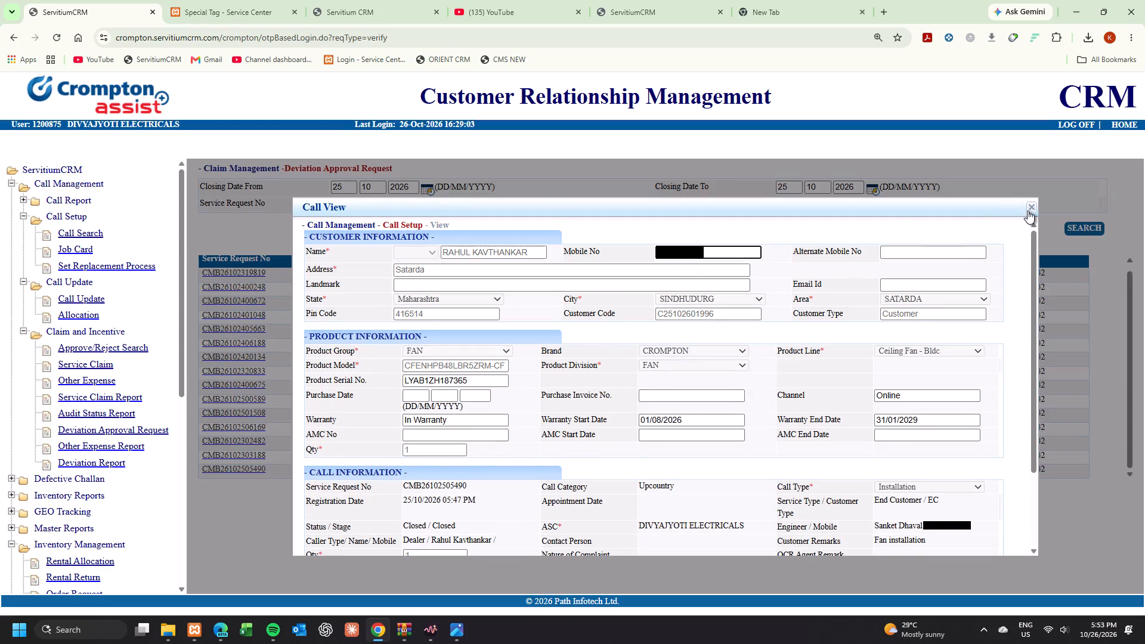
left_click(1028, 210)
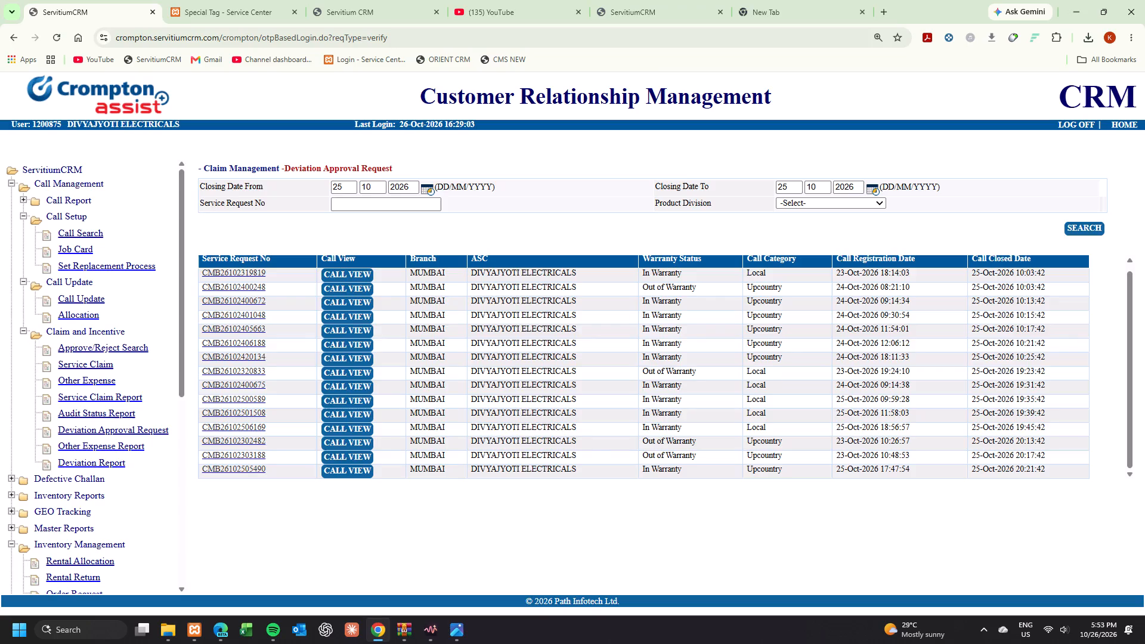
left_click(358, 426)
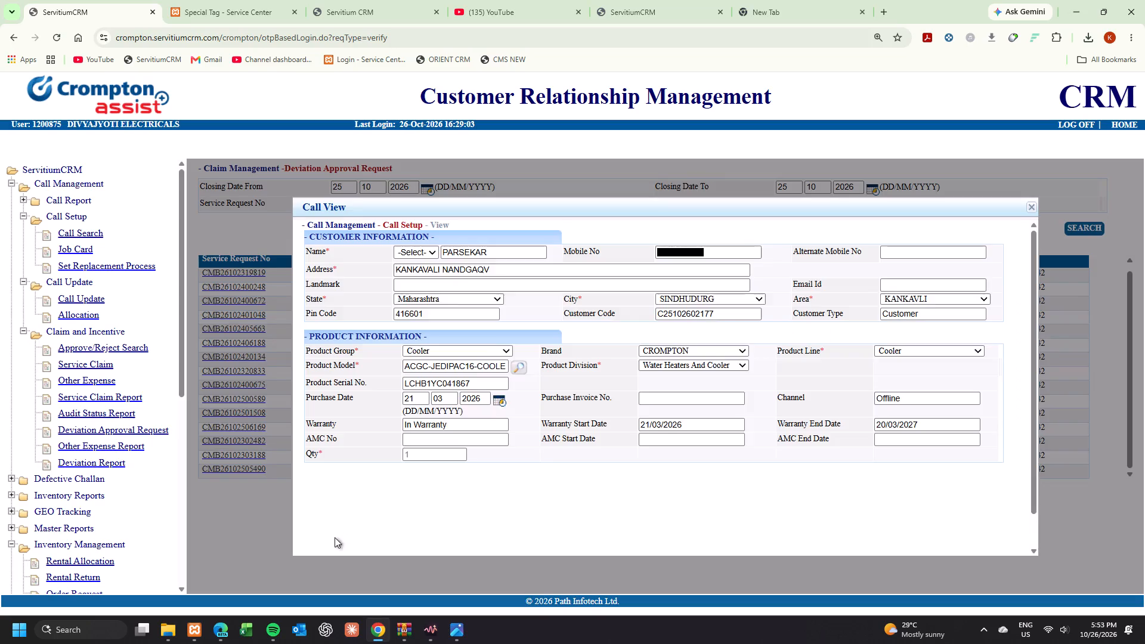
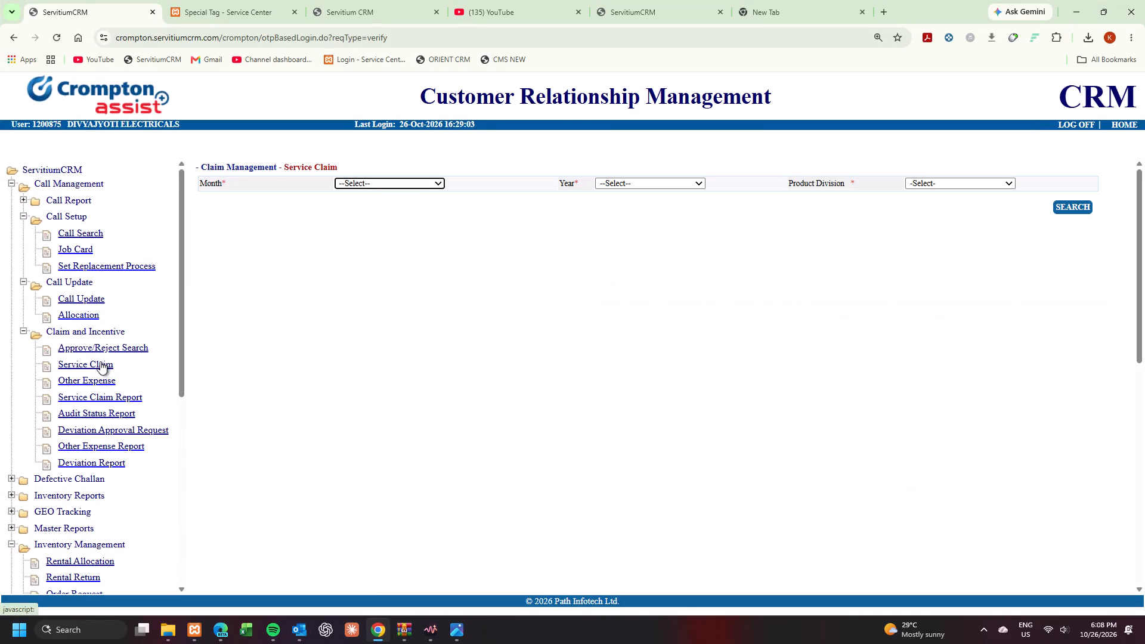
Open the Allocation To Technician form for call updates.
left_click(87, 314)
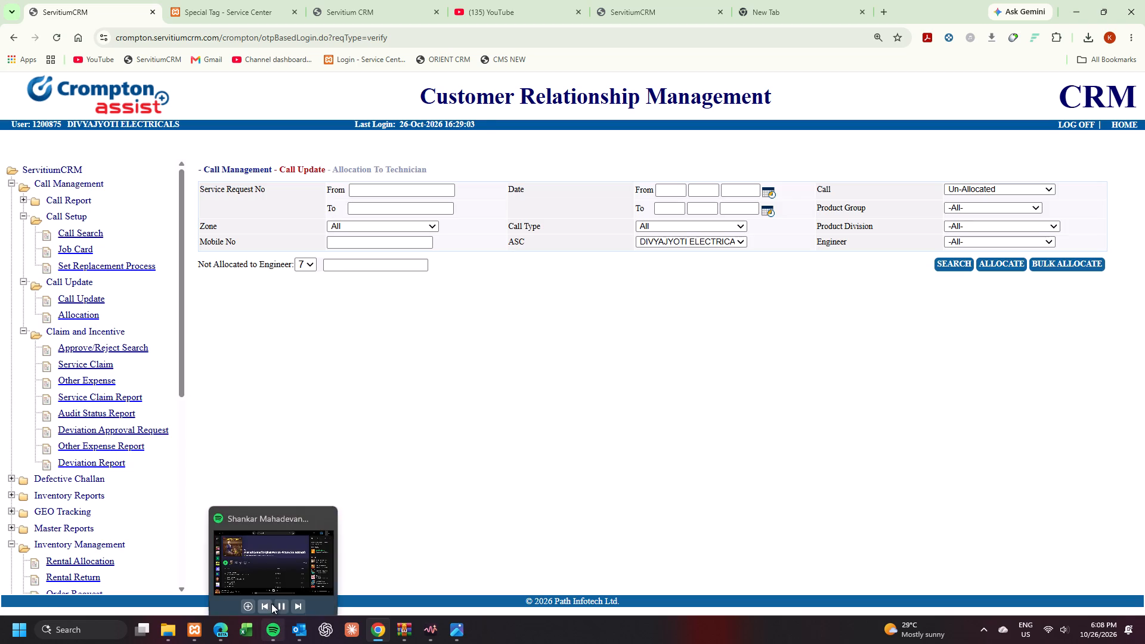
Switch to the Spotify window playing music in the background.
left_click(289, 594)
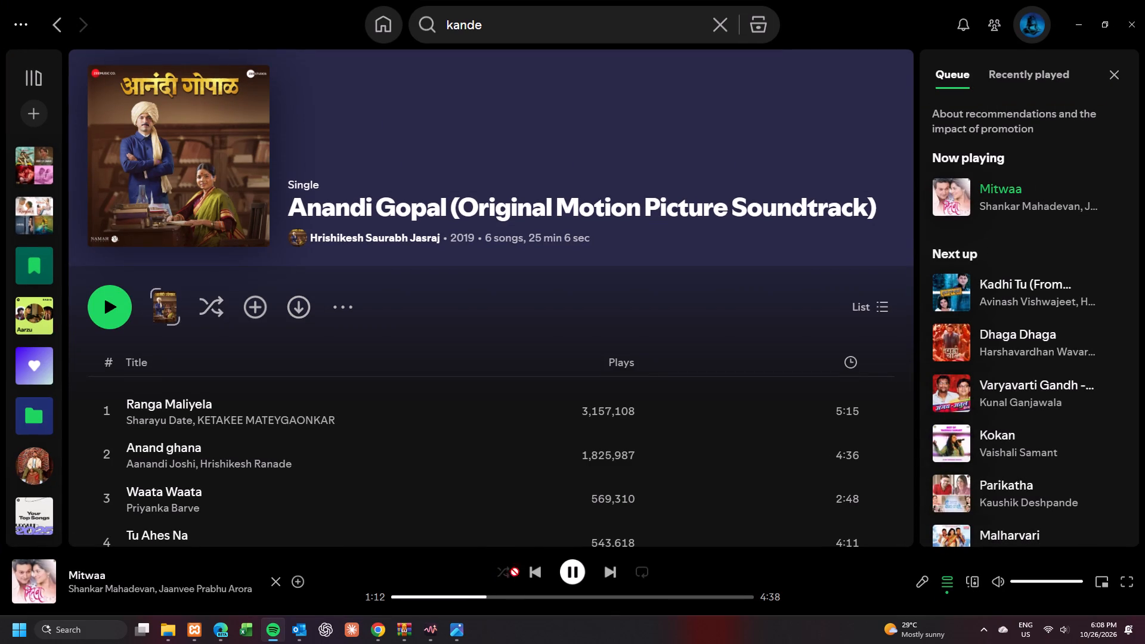
Pause the song playing in Spotify and minimize its window to return to Chrome.
left_click(570, 571)
left_click(1081, 32)
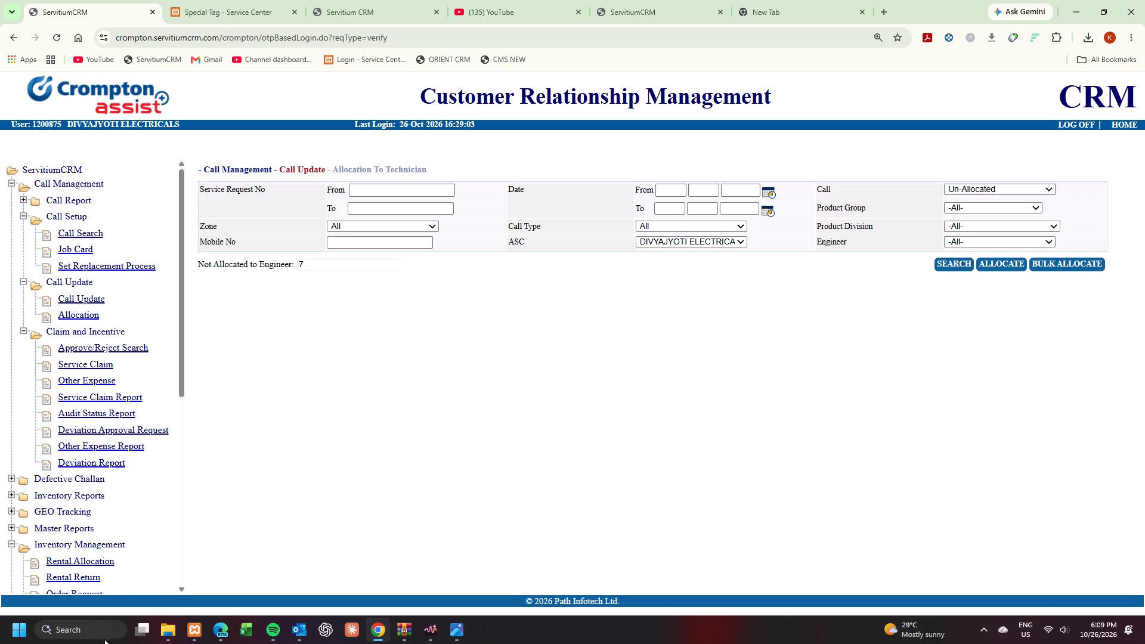
Run the Approve/Reject Search for Crompton claims with the preset dates and look through the listed service requests.
left_click(129, 351)
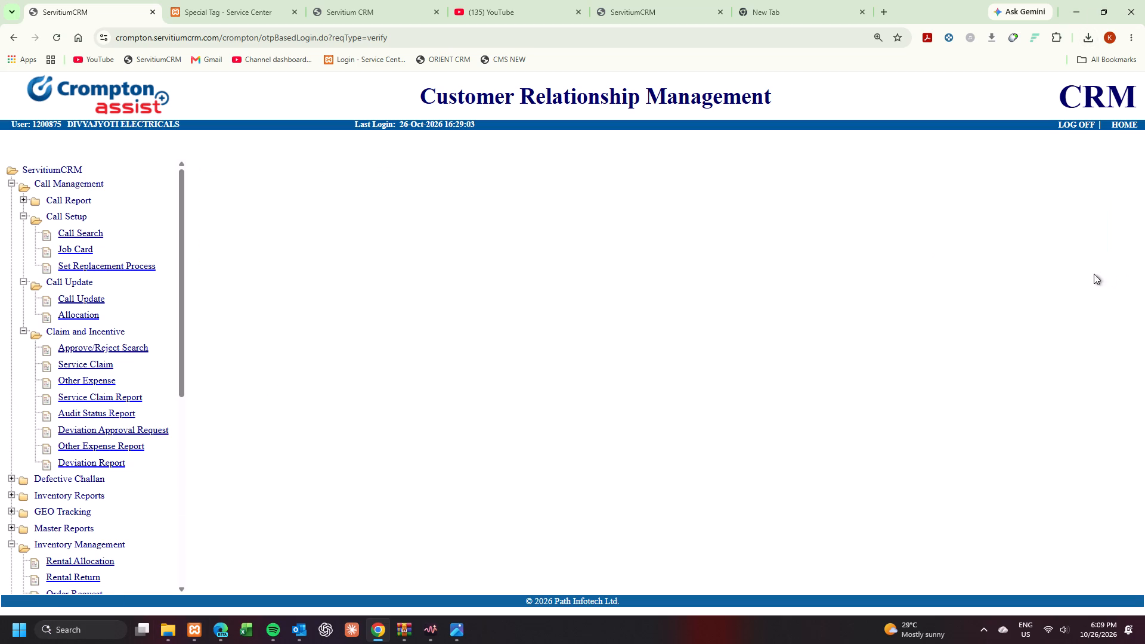
left_click(1086, 241)
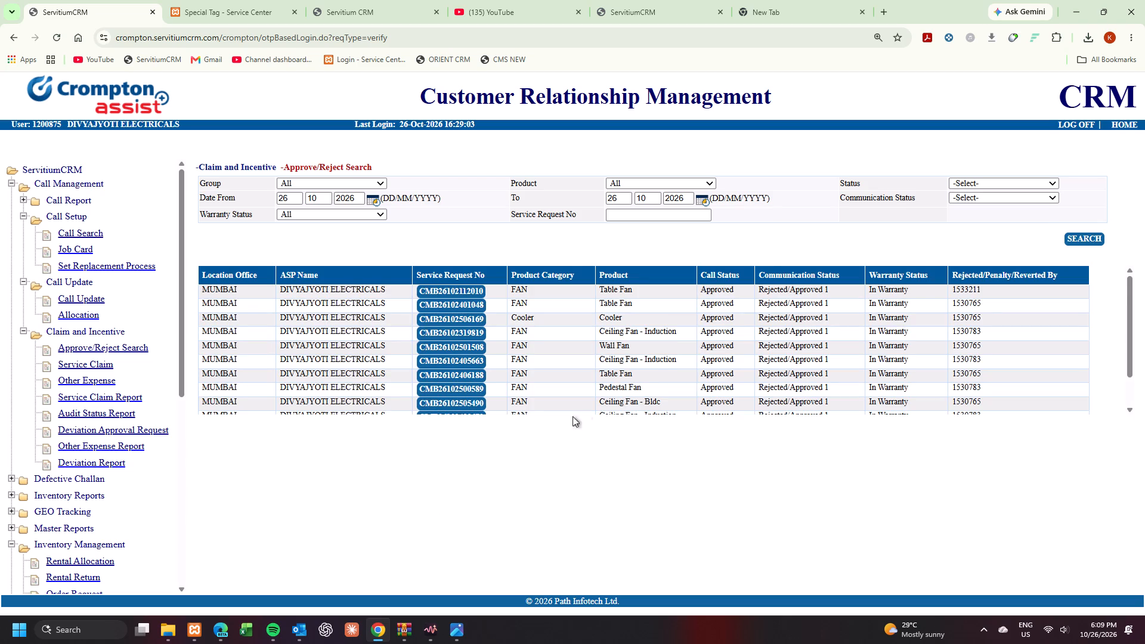
scroll(583, 411, "down", 7)
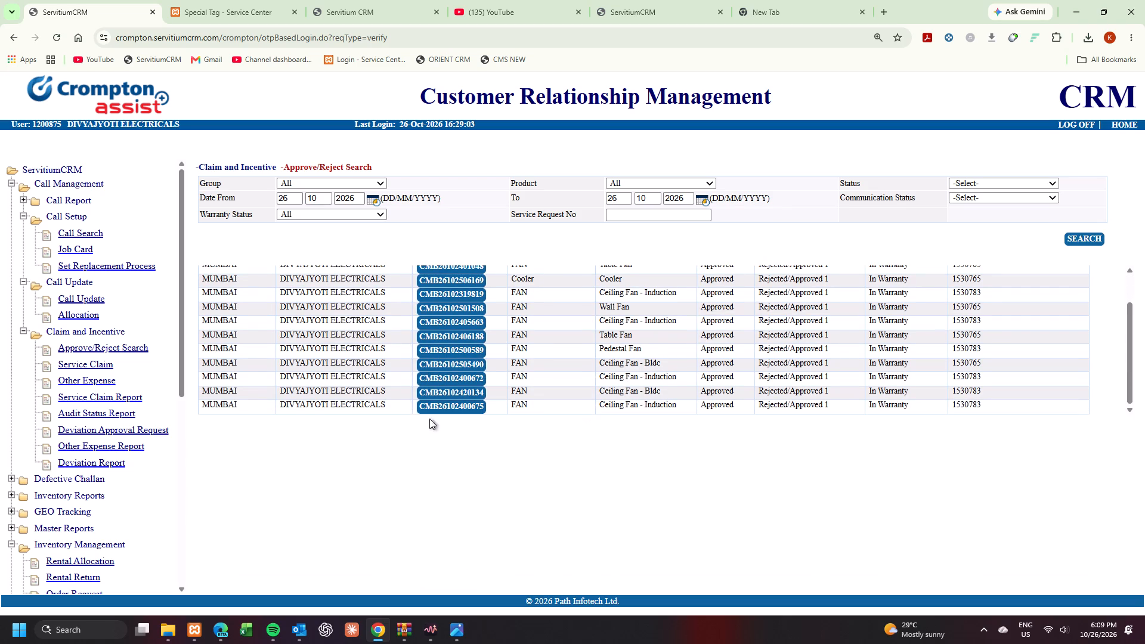
Open the Service Claim Report in the Crompton CRM.
left_click(119, 393)
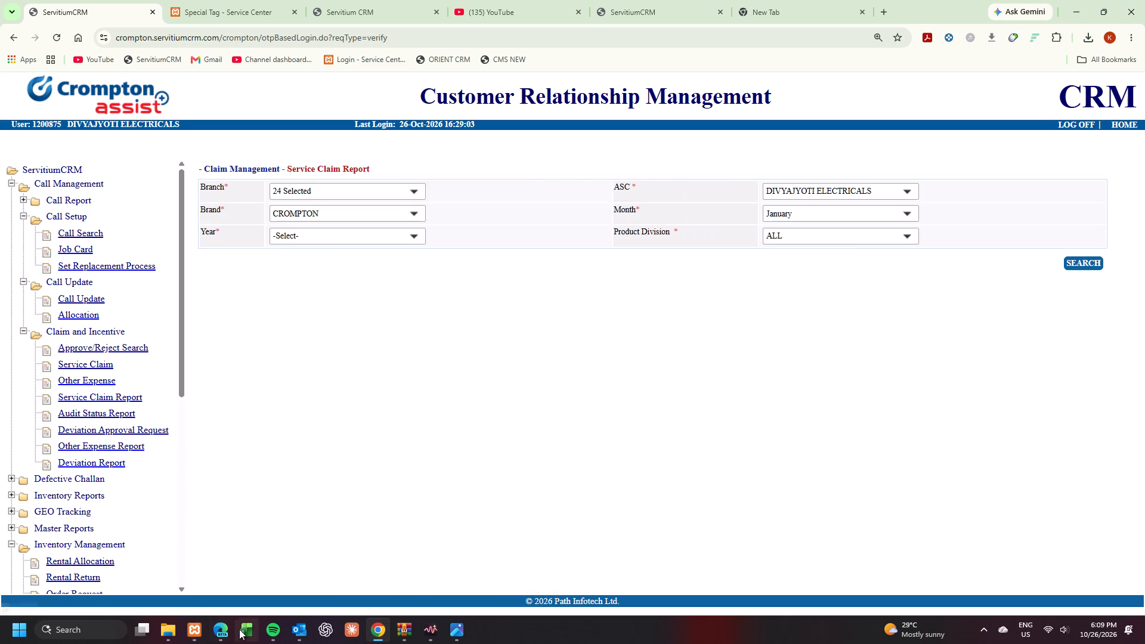
scroll(109, 513, "down", 4)
Open the Orient Dispatch Reco page in the local service-center CMS and look through its challan list.
left_click(356, 1)
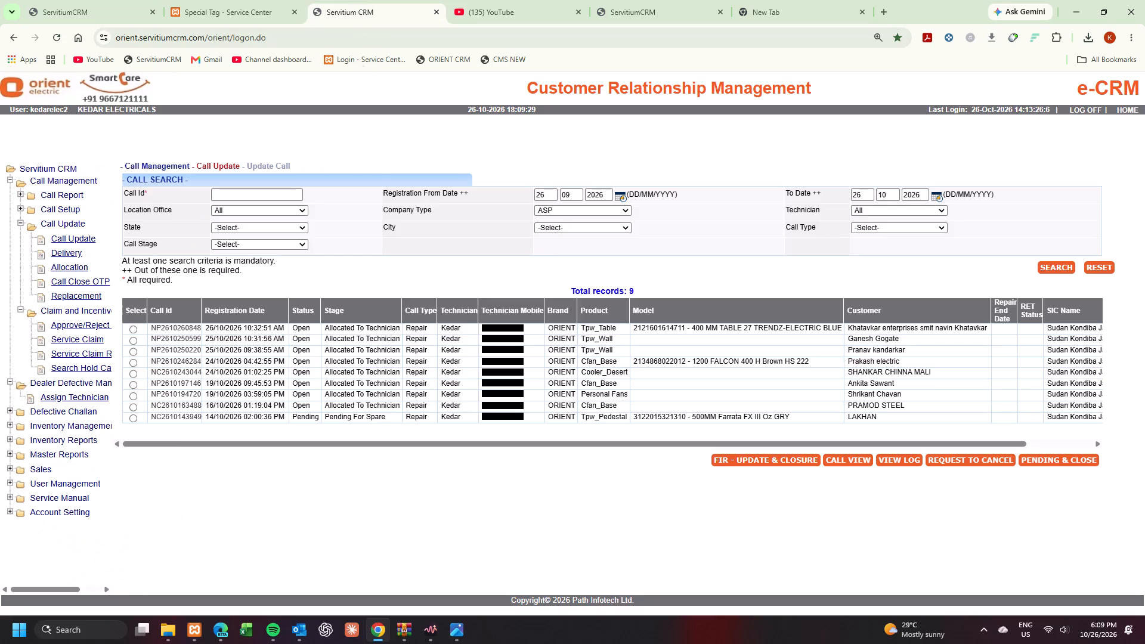
left_click(223, 0)
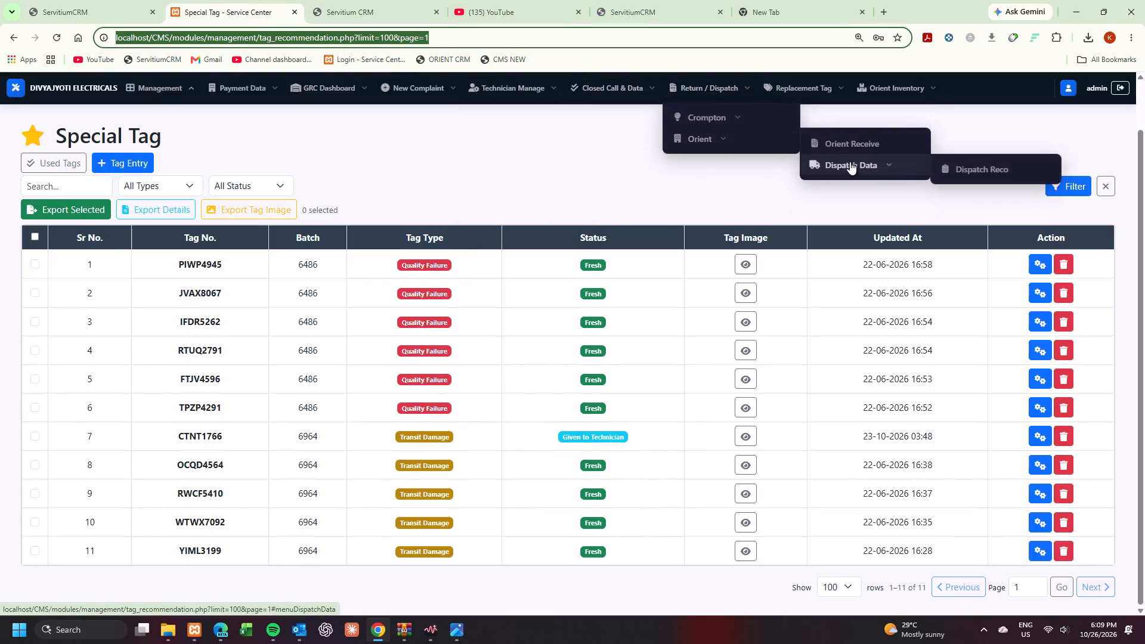
left_click(972, 177)
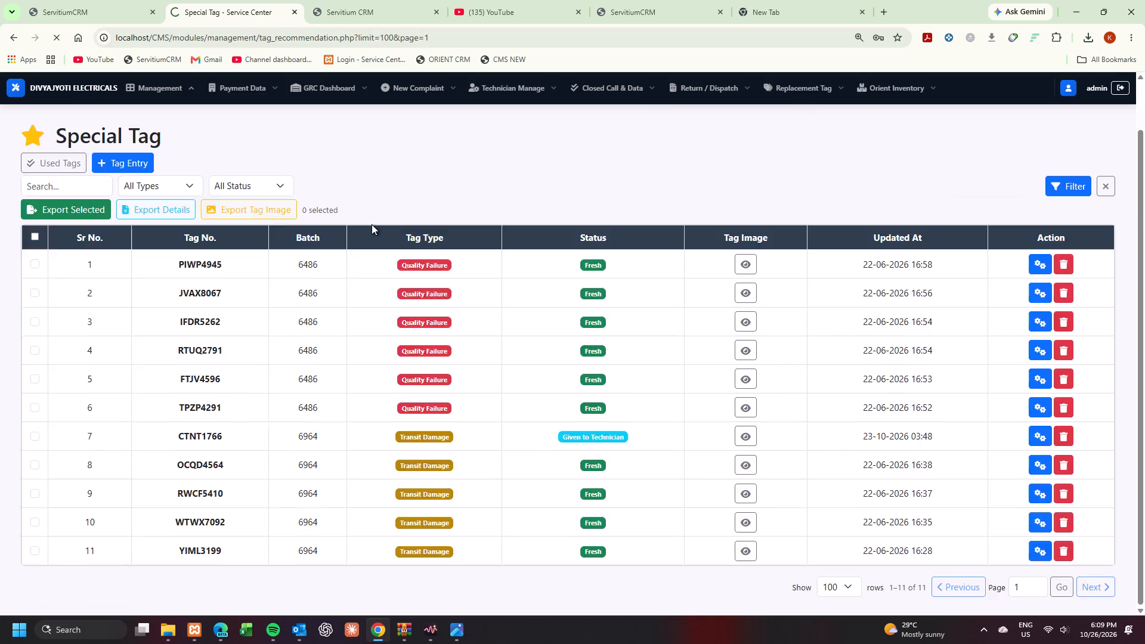
left_click(77, 140)
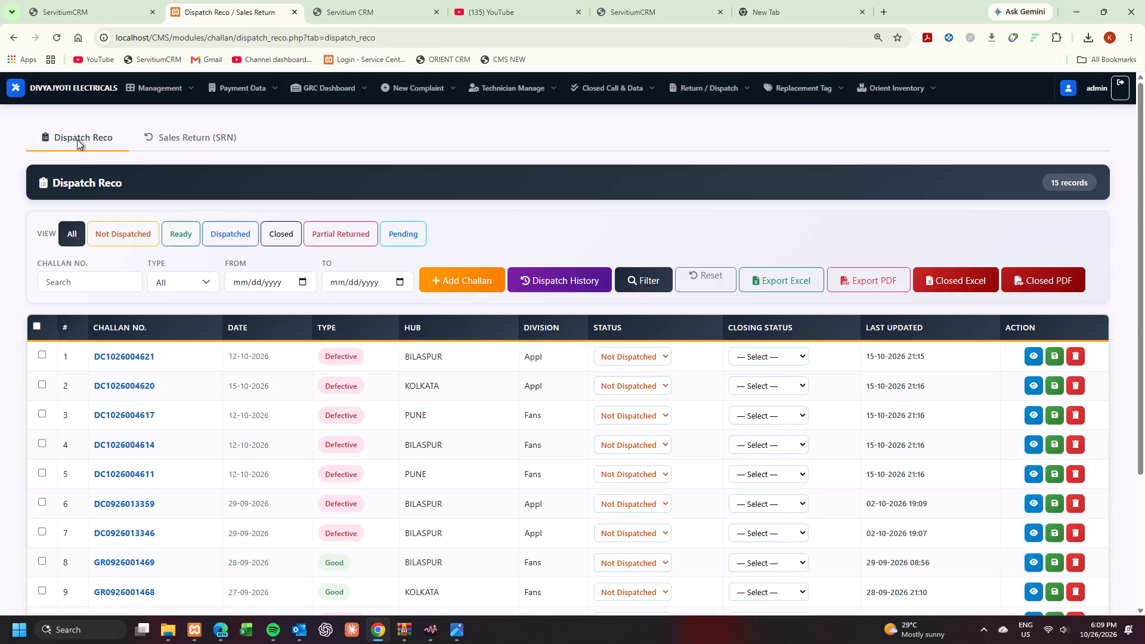
scroll(151, 323, "down", 4)
scroll(166, 360, "up", 2)
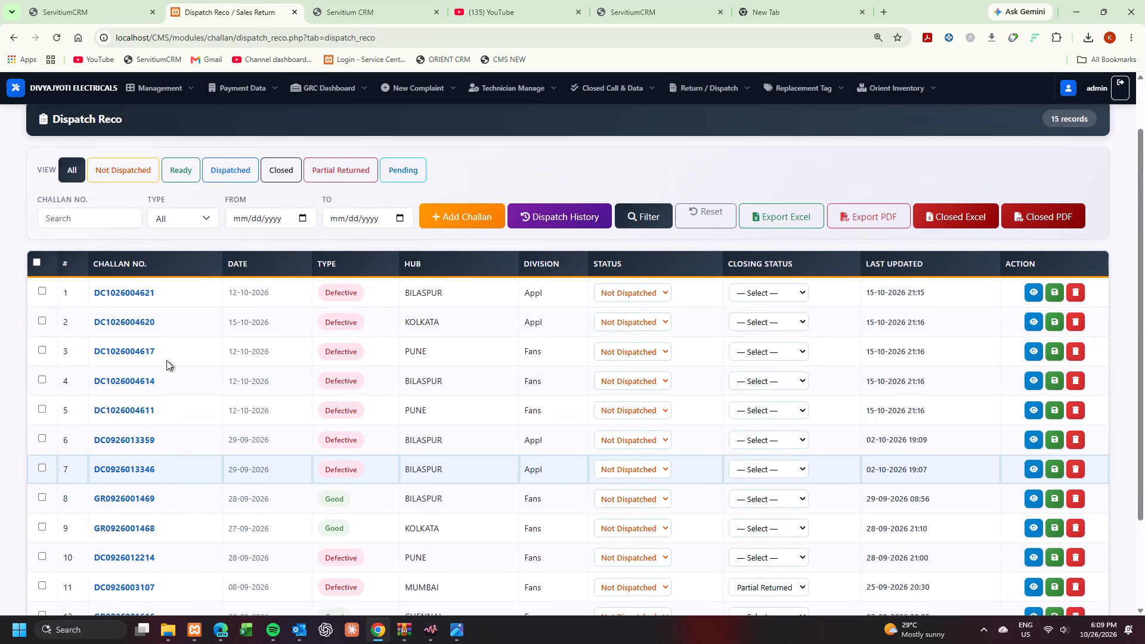
In the Orient CRM's Challan Status search, set the challan type to Defective Challan and the dates from 12/10/2026 to 26/10/2026.
left_click(507, 4)
left_click(343, 0)
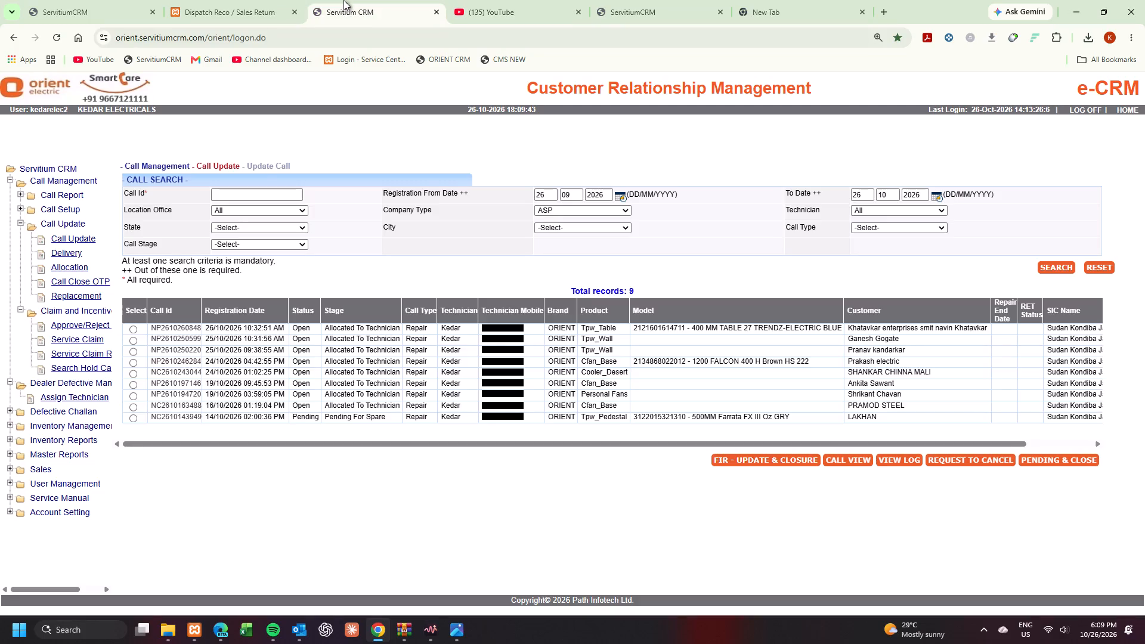
left_click(14, 428)
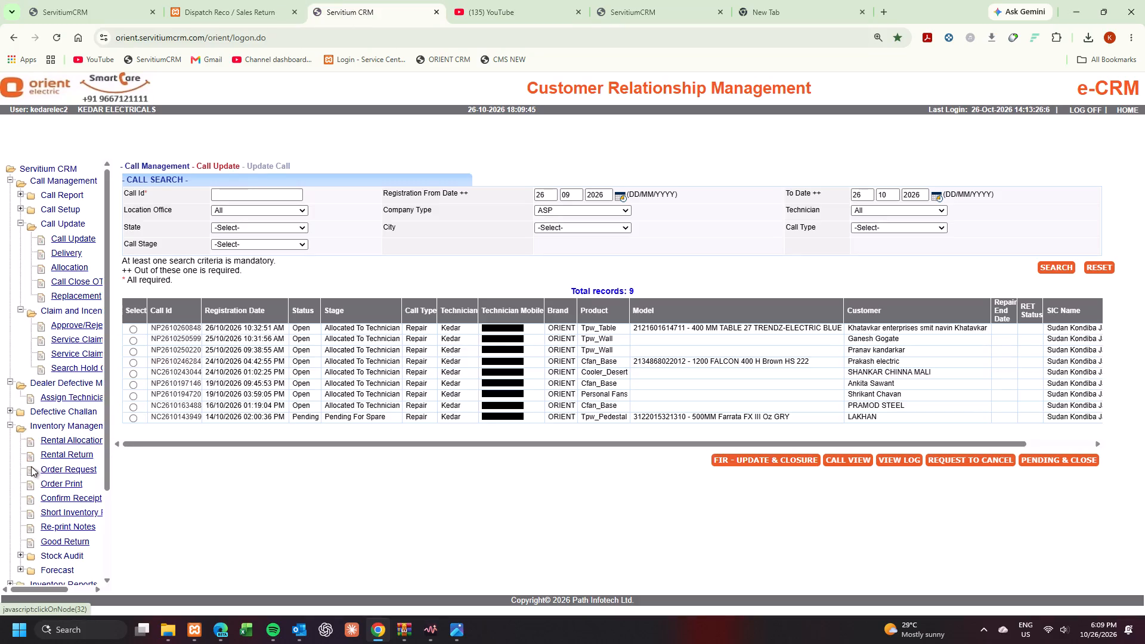
left_click(10, 410)
left_click(77, 438)
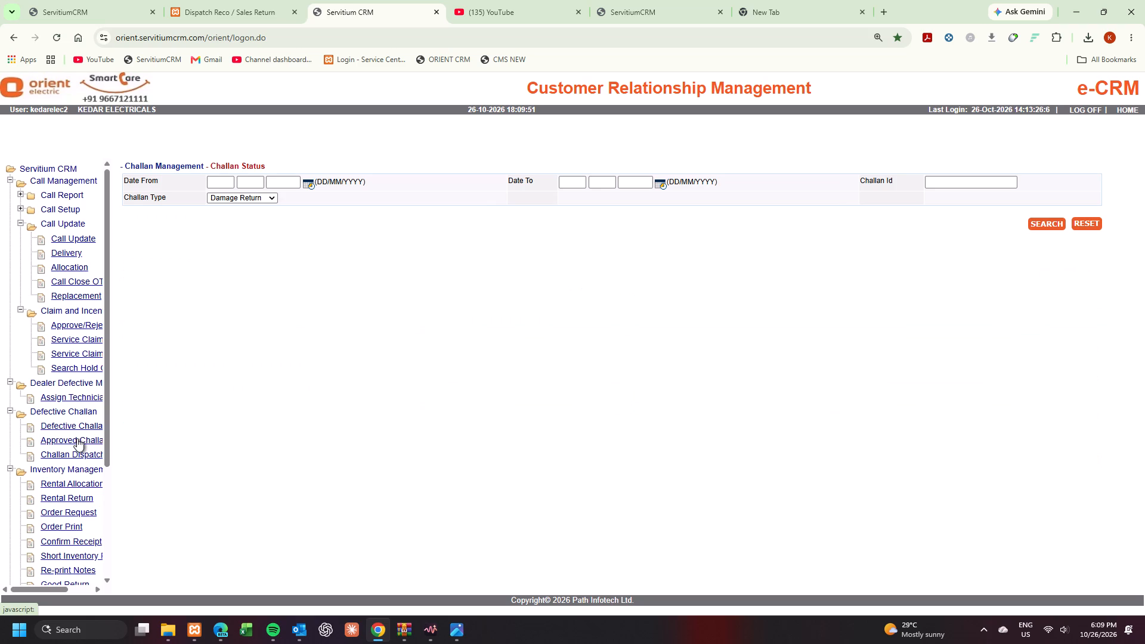
left_click(245, 199)
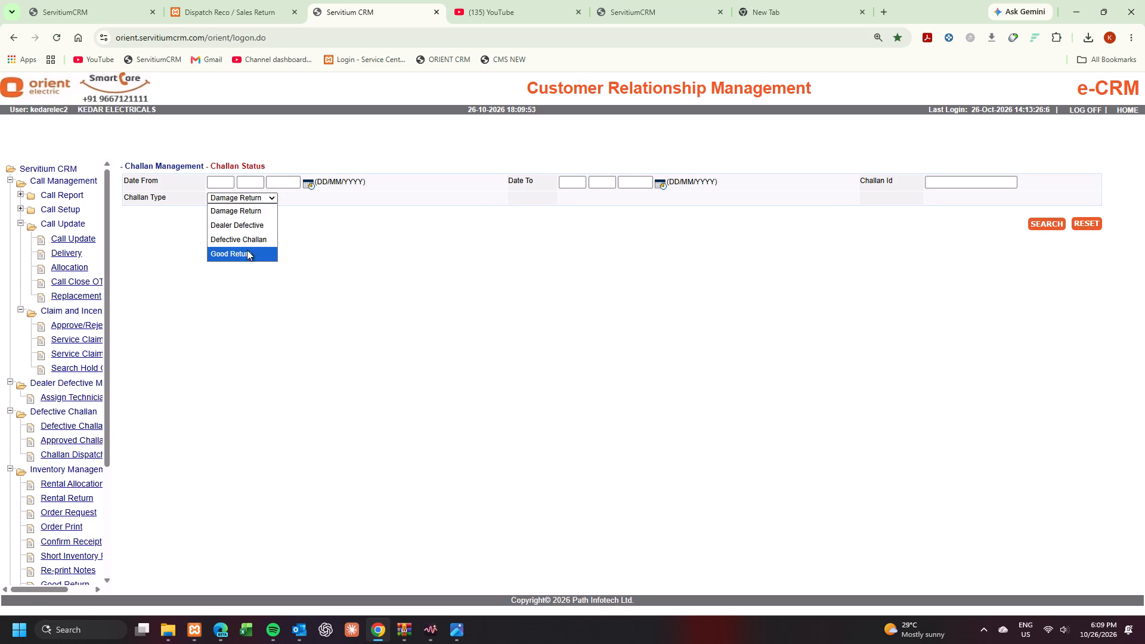
left_click(251, 240)
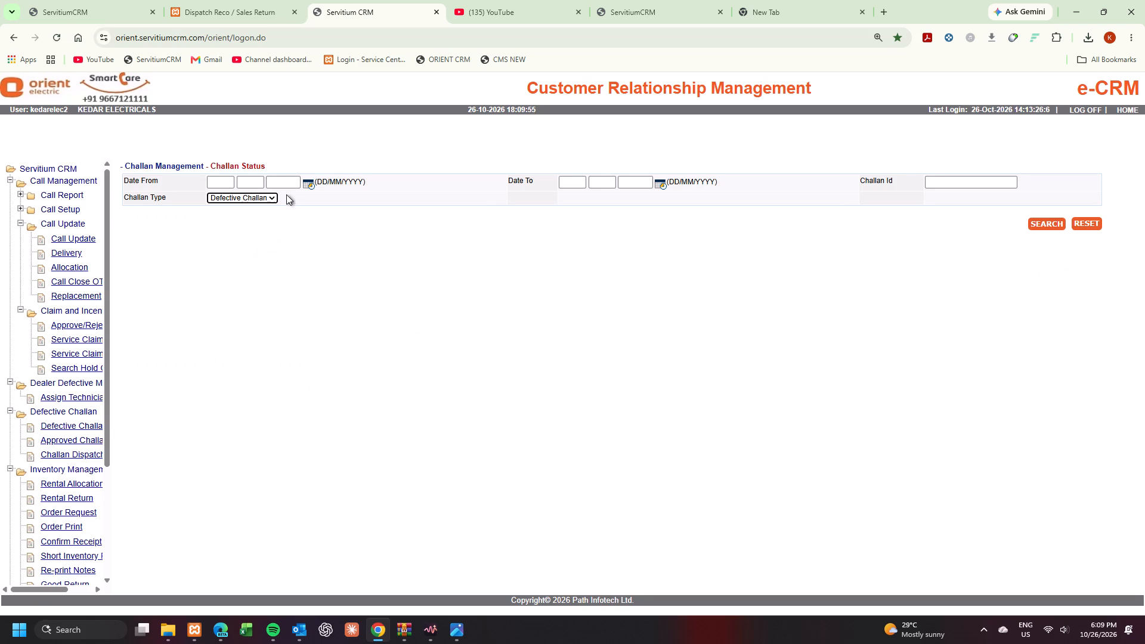
left_click(306, 187)
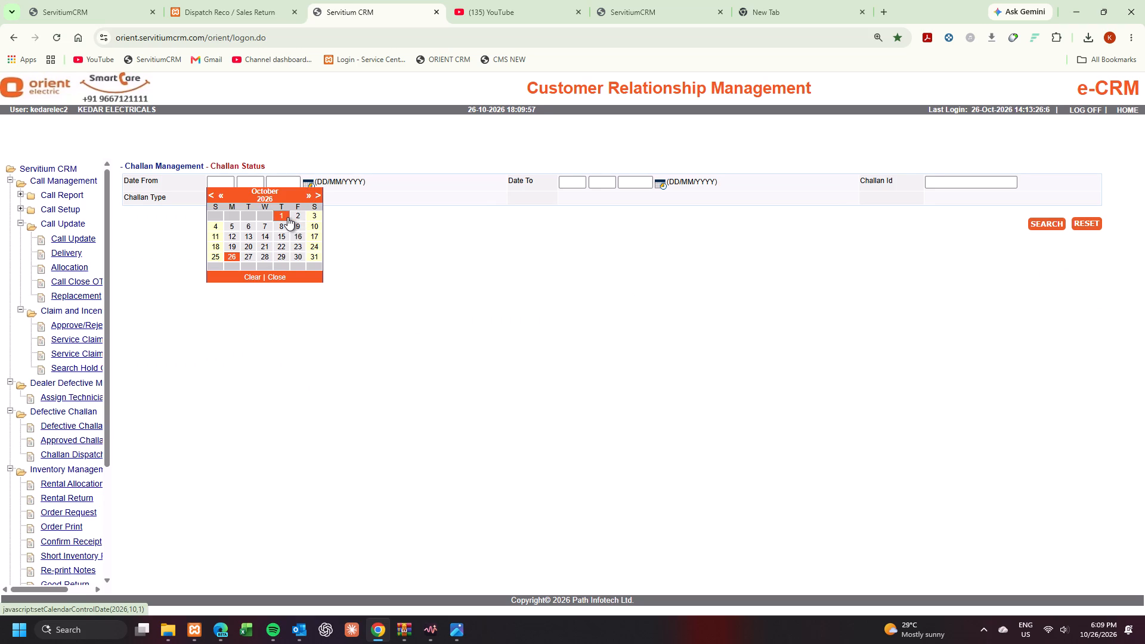
left_click(234, 233)
left_click(659, 178)
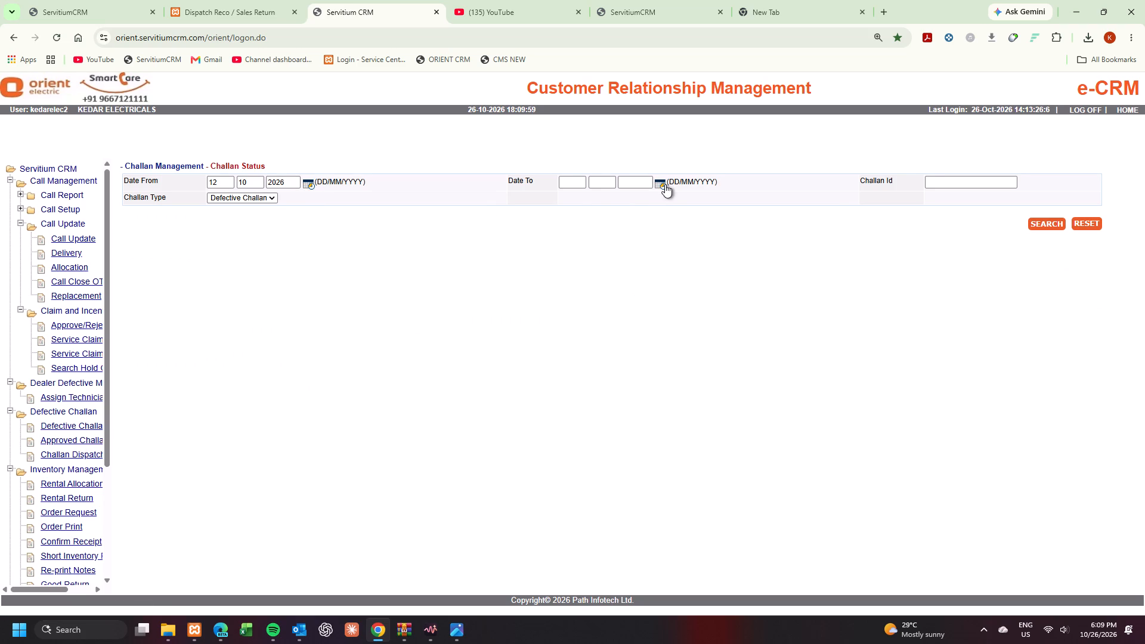
left_click(666, 184)
left_click(582, 256)
Run the Defective Challan search in the Orient CRM and compare the listed challans with the local Dispatch Reco list.
left_click(1041, 228)
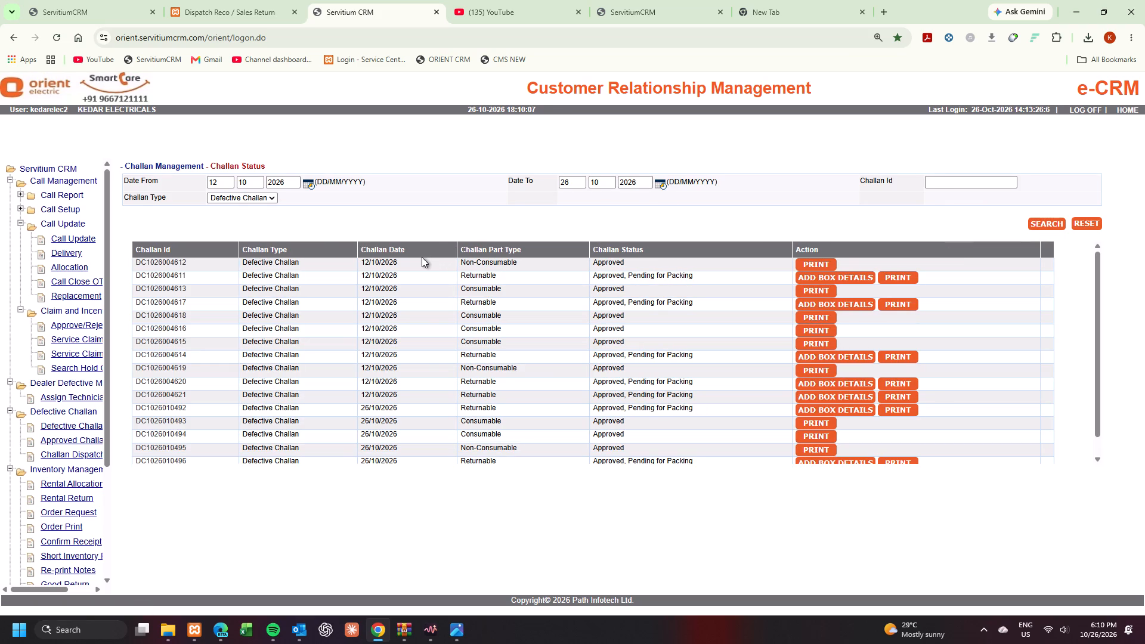
left_click(231, 18)
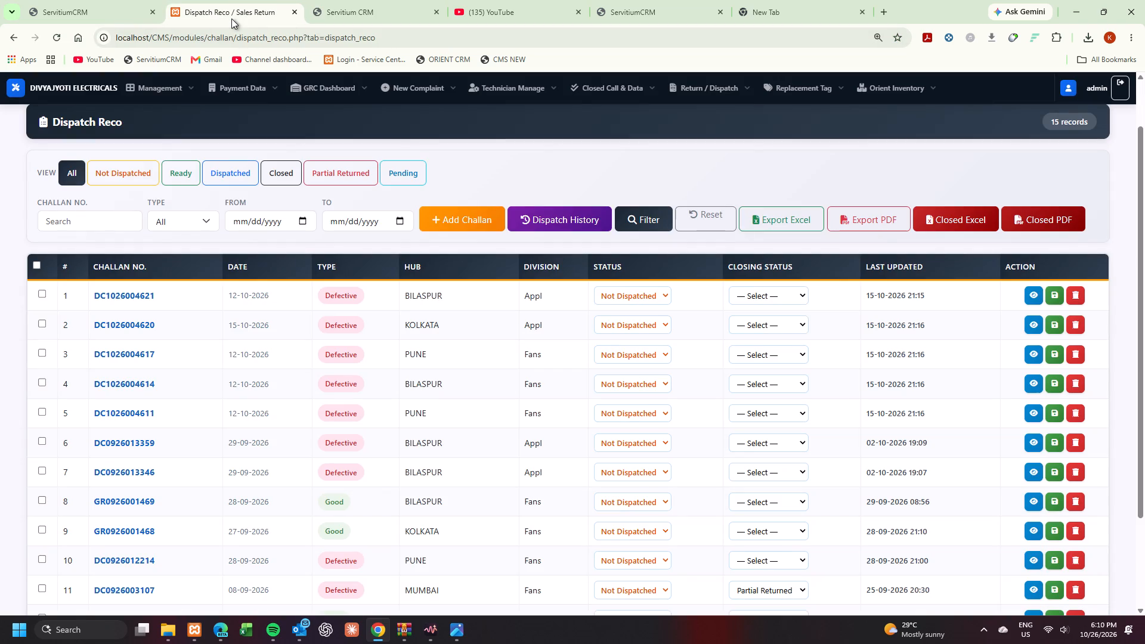
left_click(340, 0)
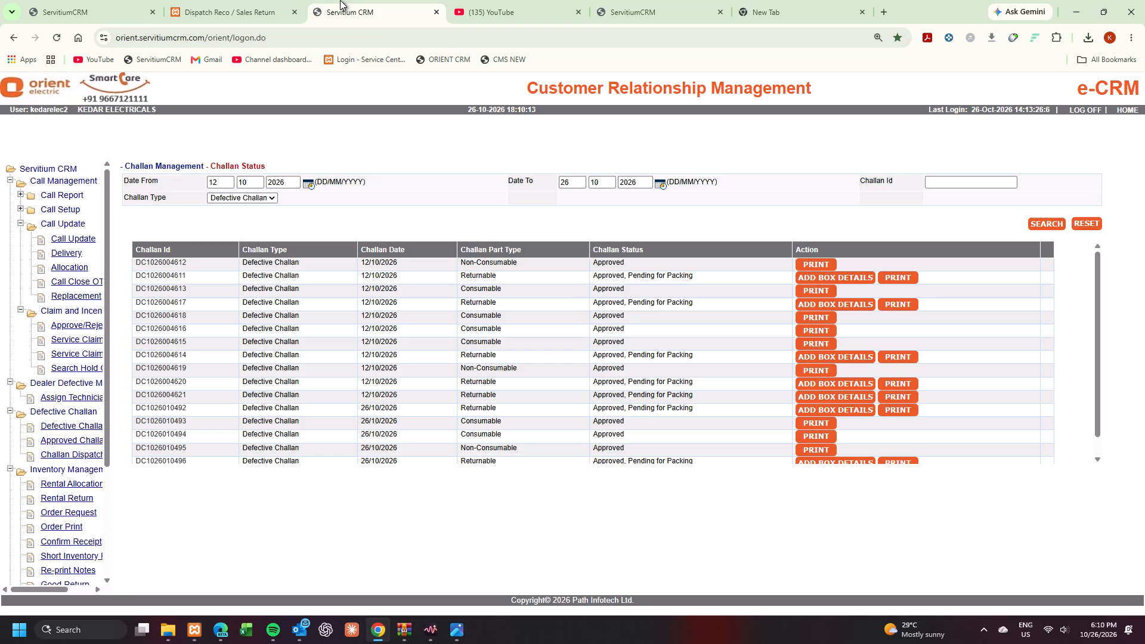
Set the start date of the Defective Challan status search to 13/10/2026.
left_click(306, 185)
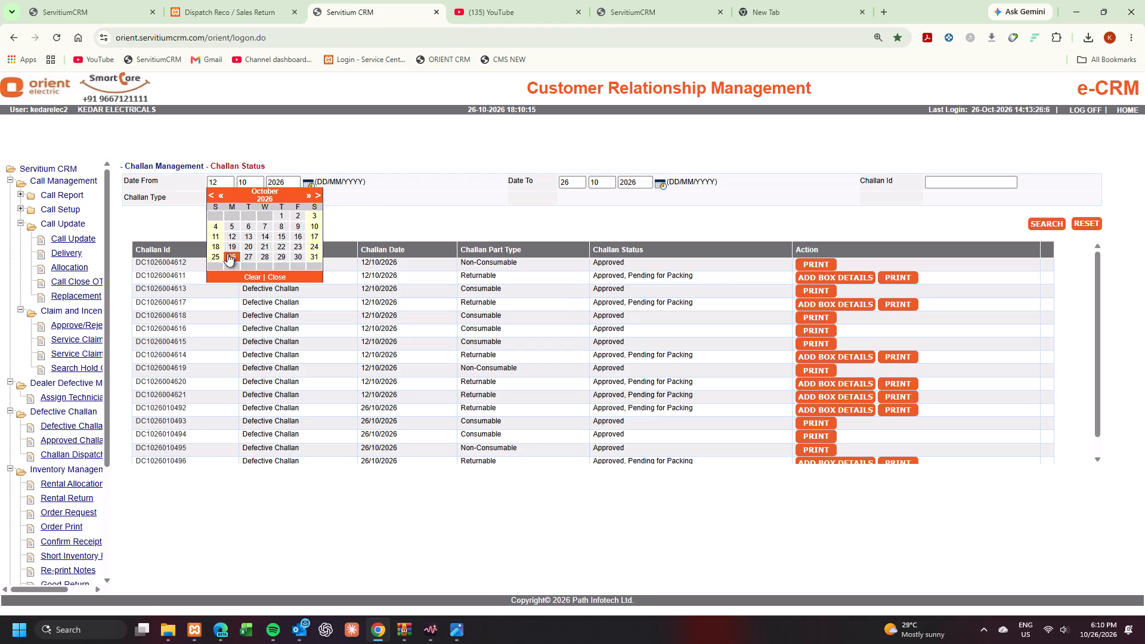
left_click(252, 234)
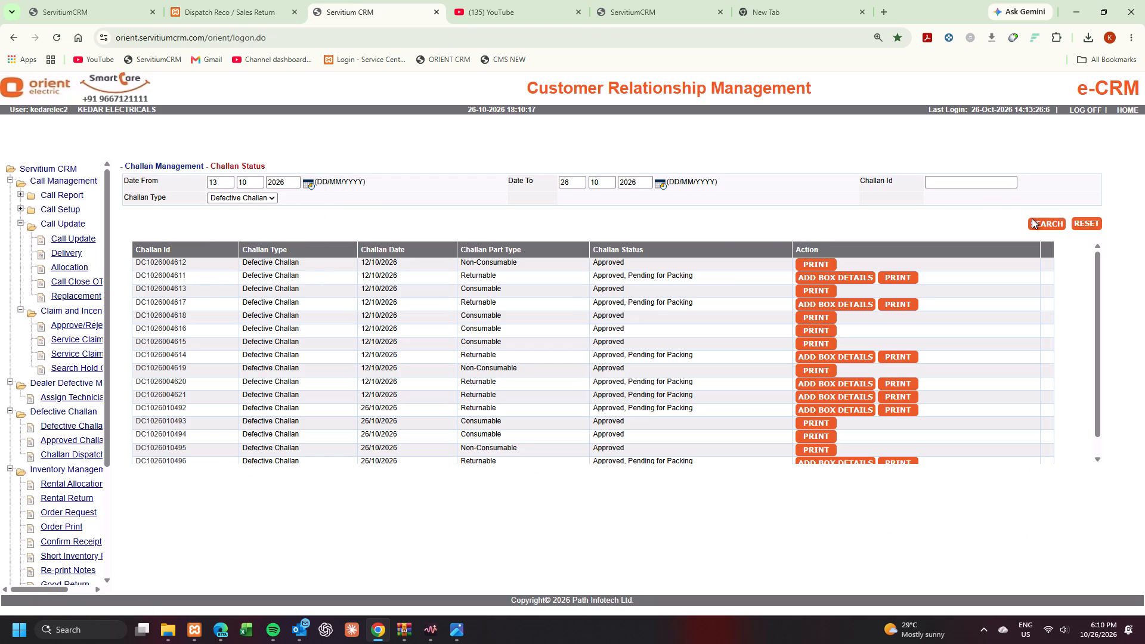
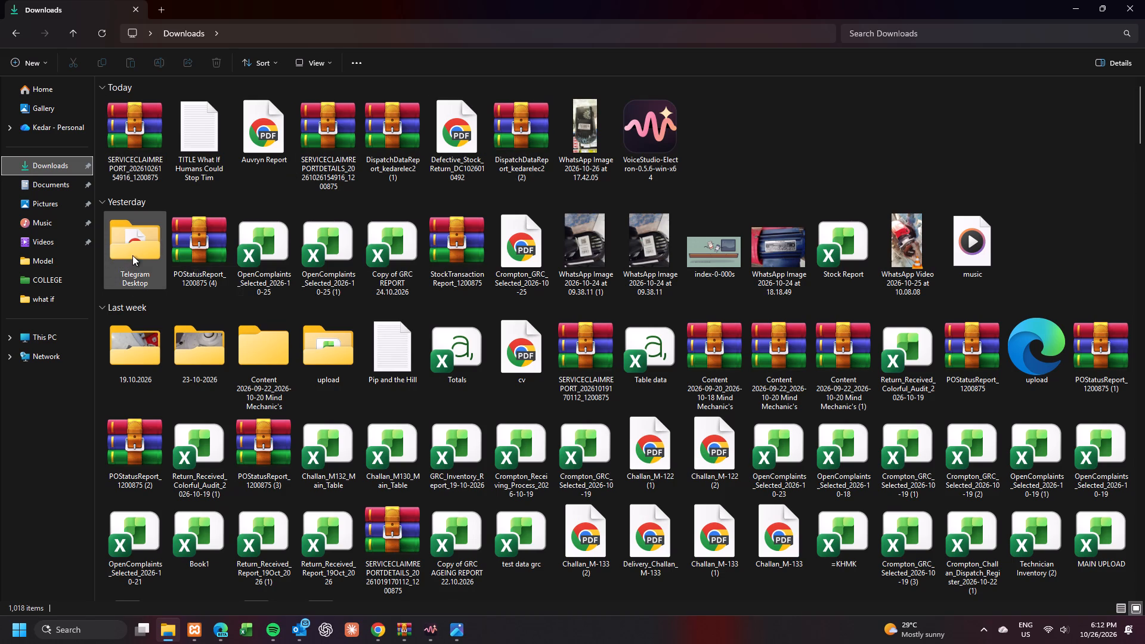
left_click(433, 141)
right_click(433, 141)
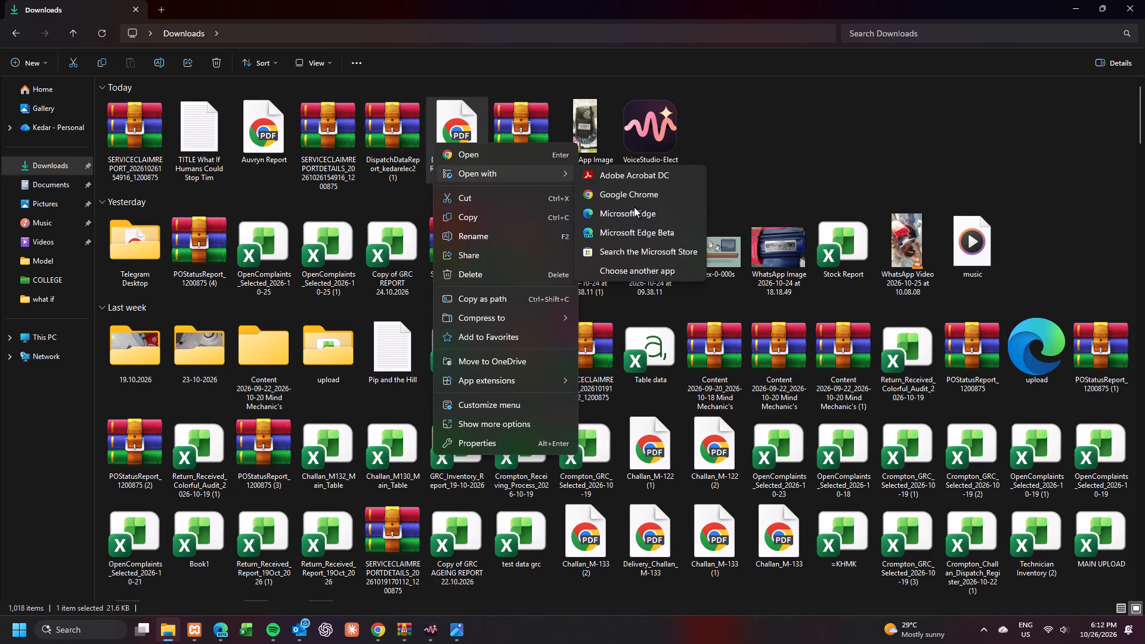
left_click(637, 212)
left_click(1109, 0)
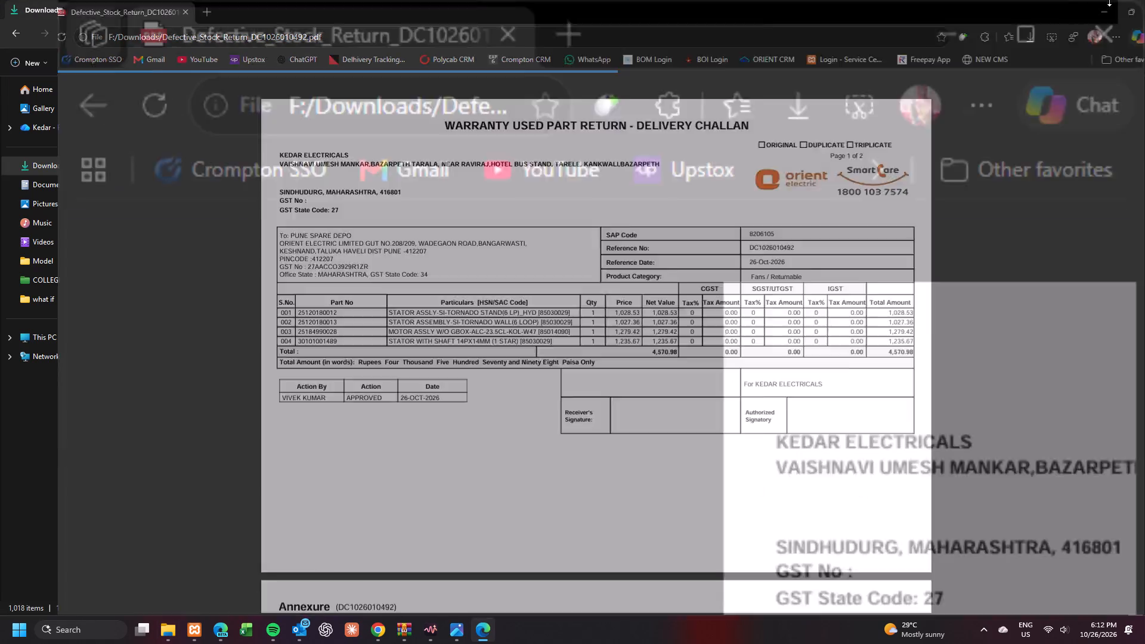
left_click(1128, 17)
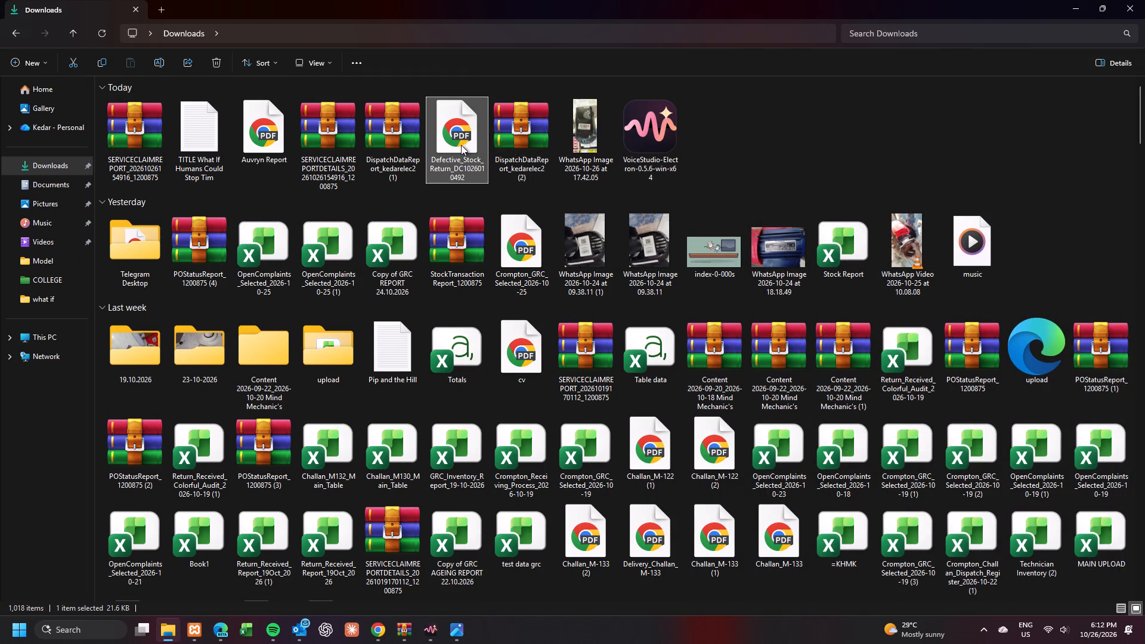
right_click(459, 143)
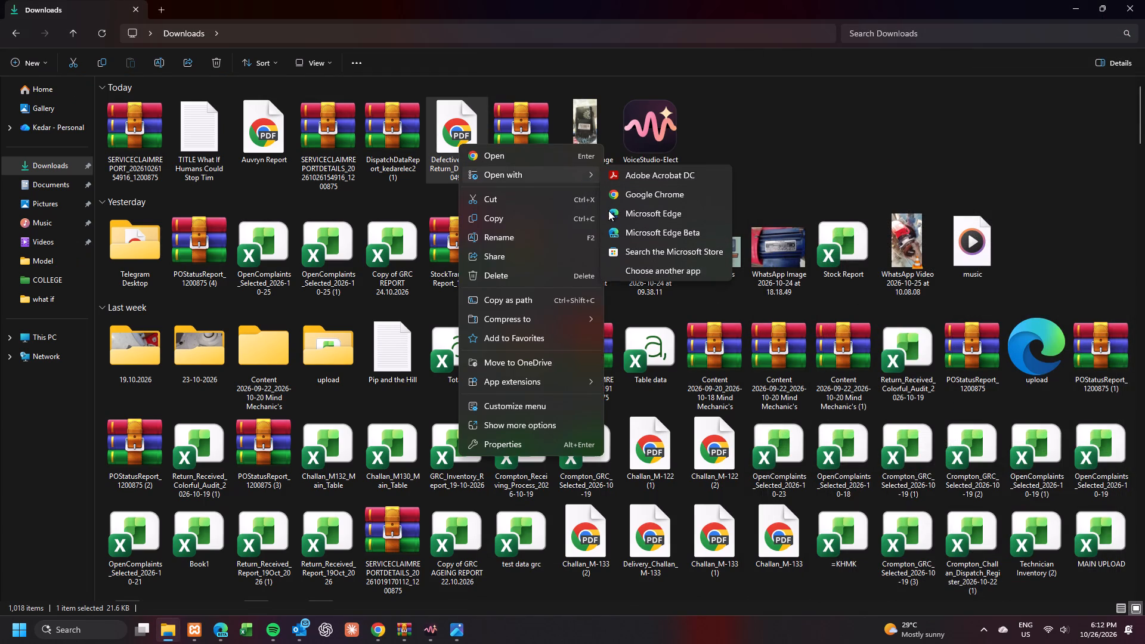
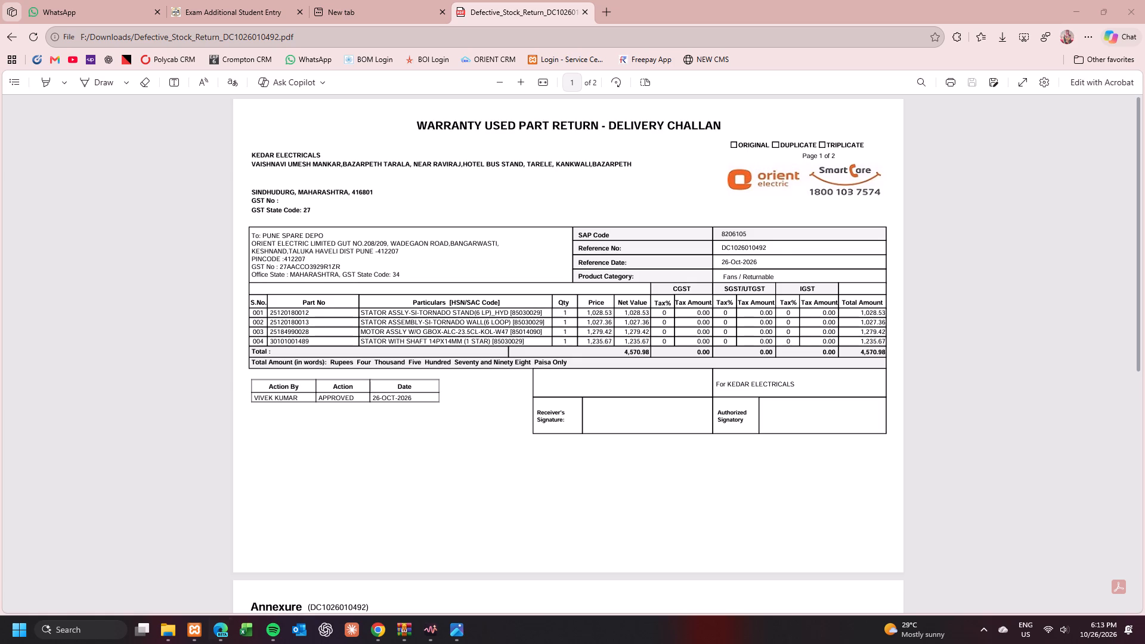
key("ctrl+c")
left_click(376, 634)
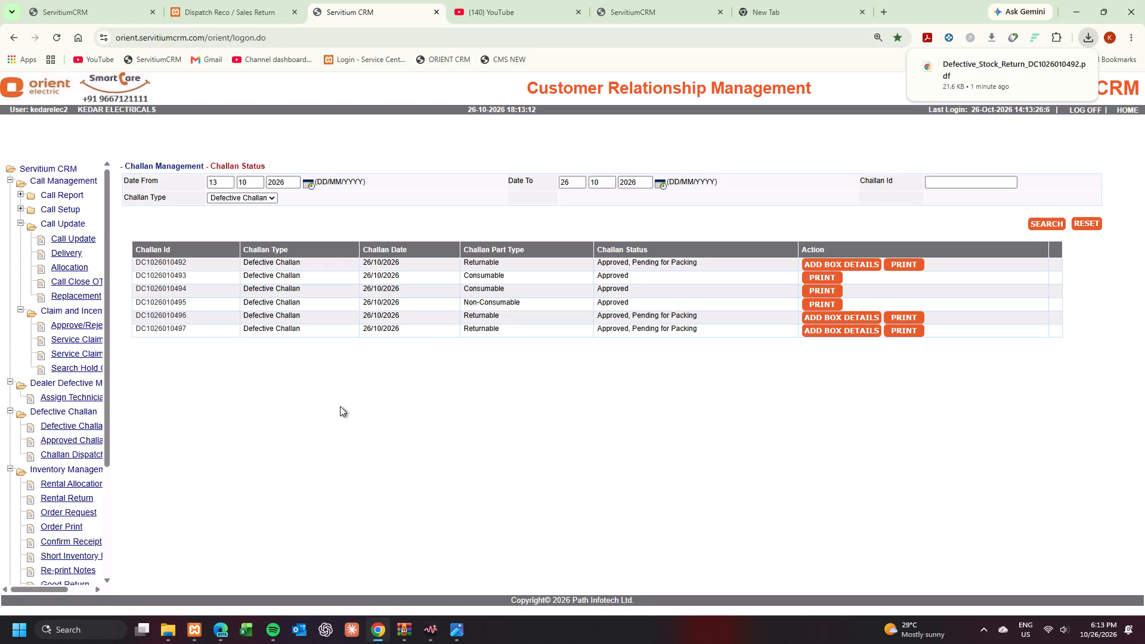
left_click(238, 0)
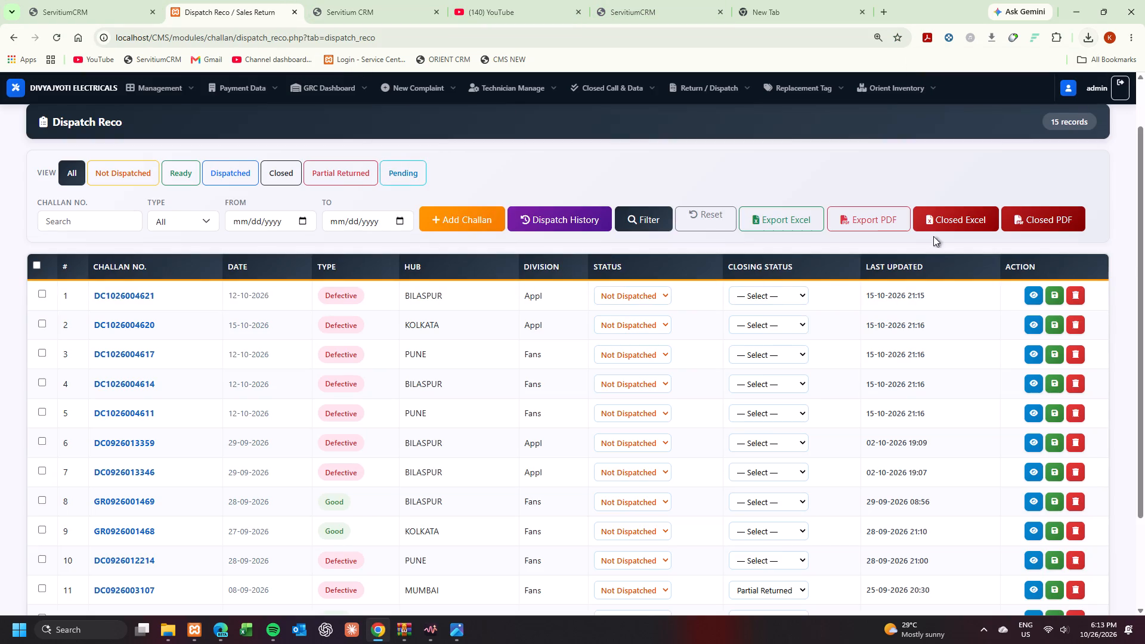
left_click(454, 224)
left_click(338, 344)
key("ctrl+v")
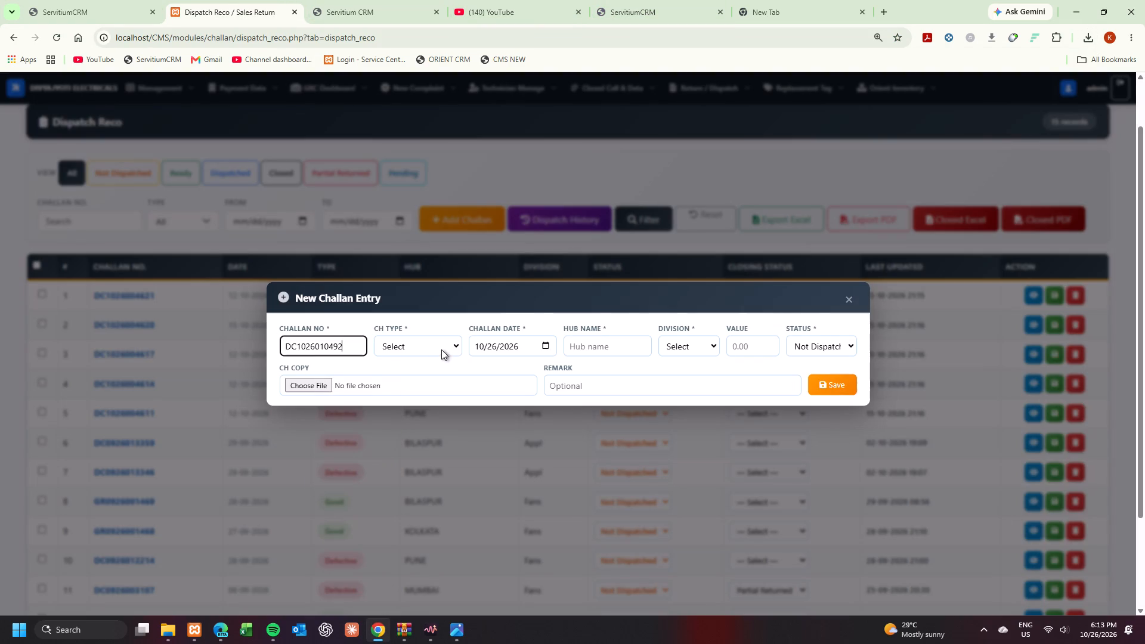
left_click(431, 348)
left_click(435, 379)
left_click(441, 343)
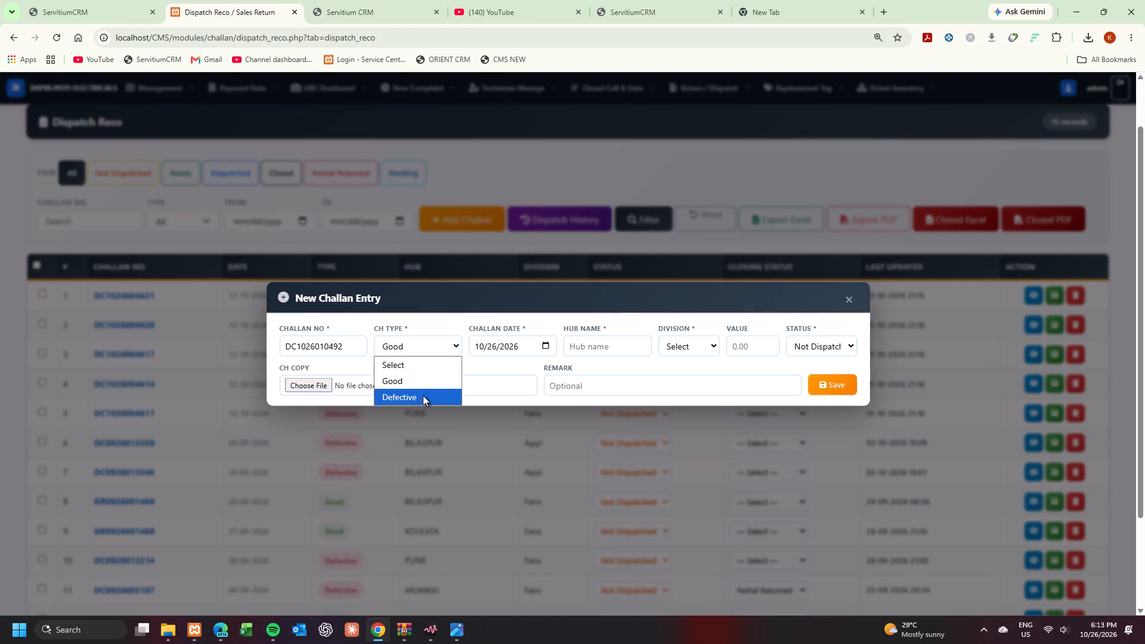
left_click(423, 396)
Fill in the new entry's hub as PUNE, division as Fans and value as 4570, checking against the challan PDF.
left_click(627, 333)
left_click(600, 349)
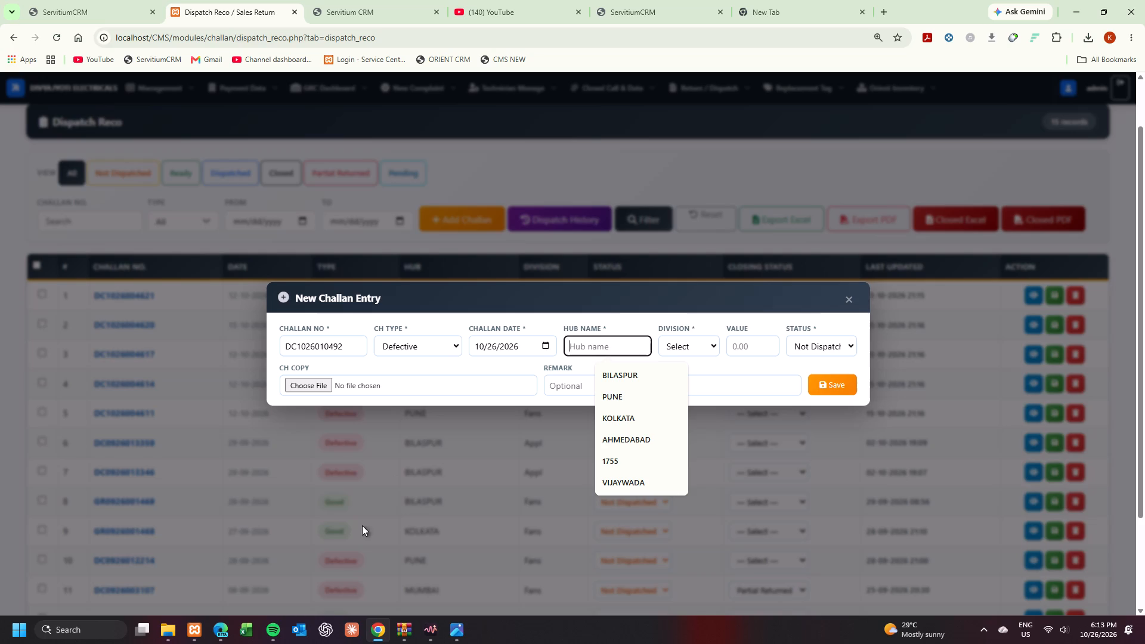
left_click(222, 636)
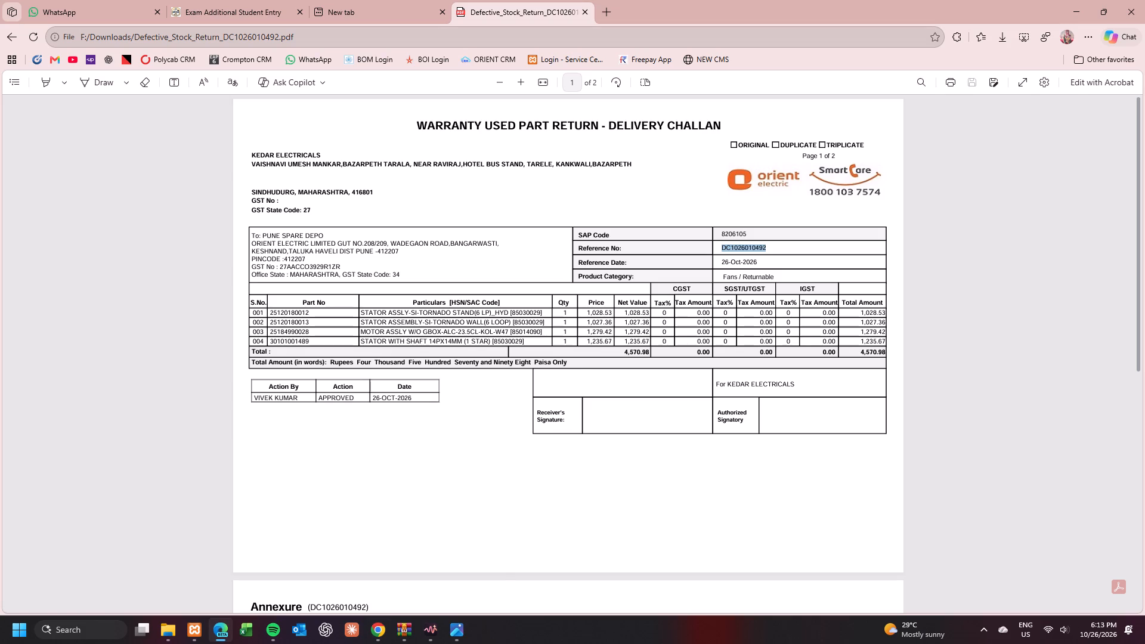
left_click(370, 633)
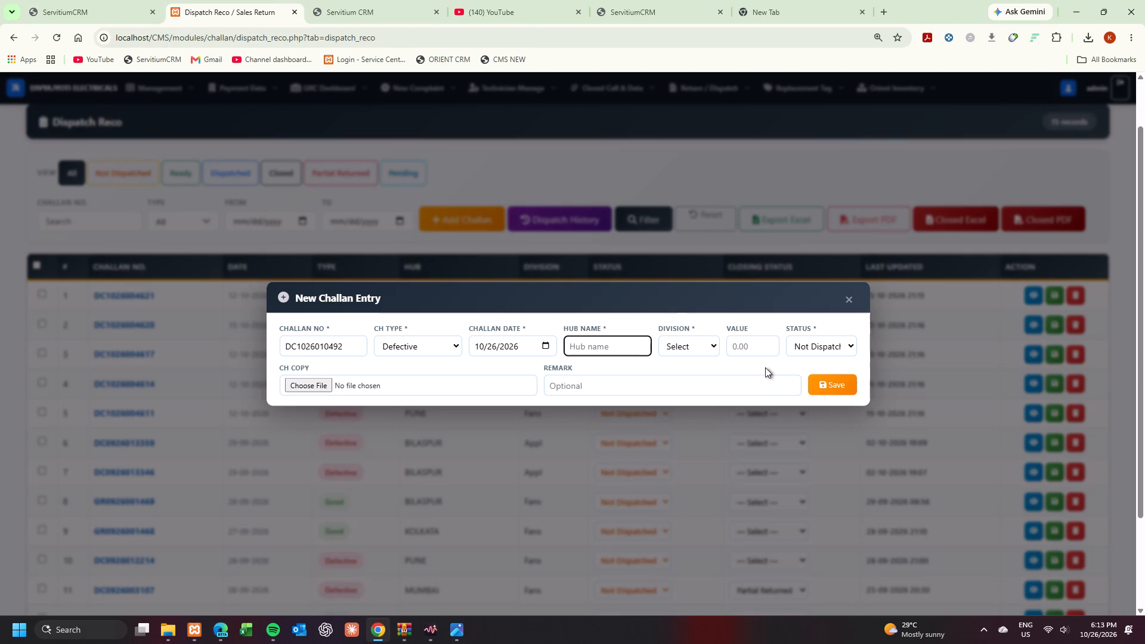
type("PUNNE")
key("BackSpace")
key("BackSpace")
key("e")
left_click(678, 338)
left_click(686, 380)
left_click(751, 345)
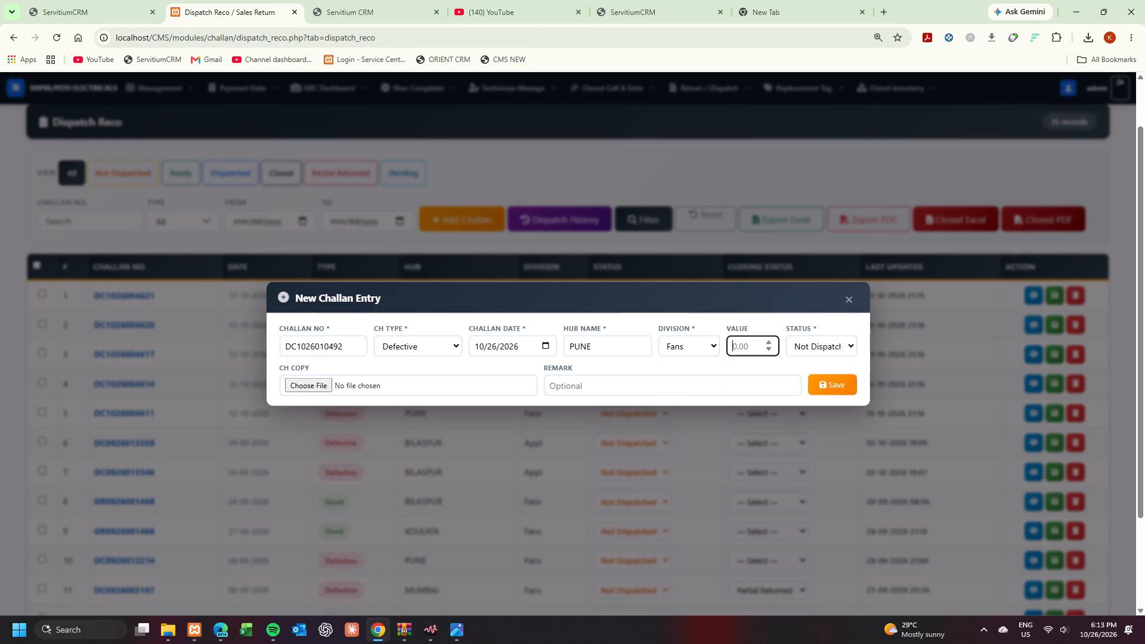
type("4570")
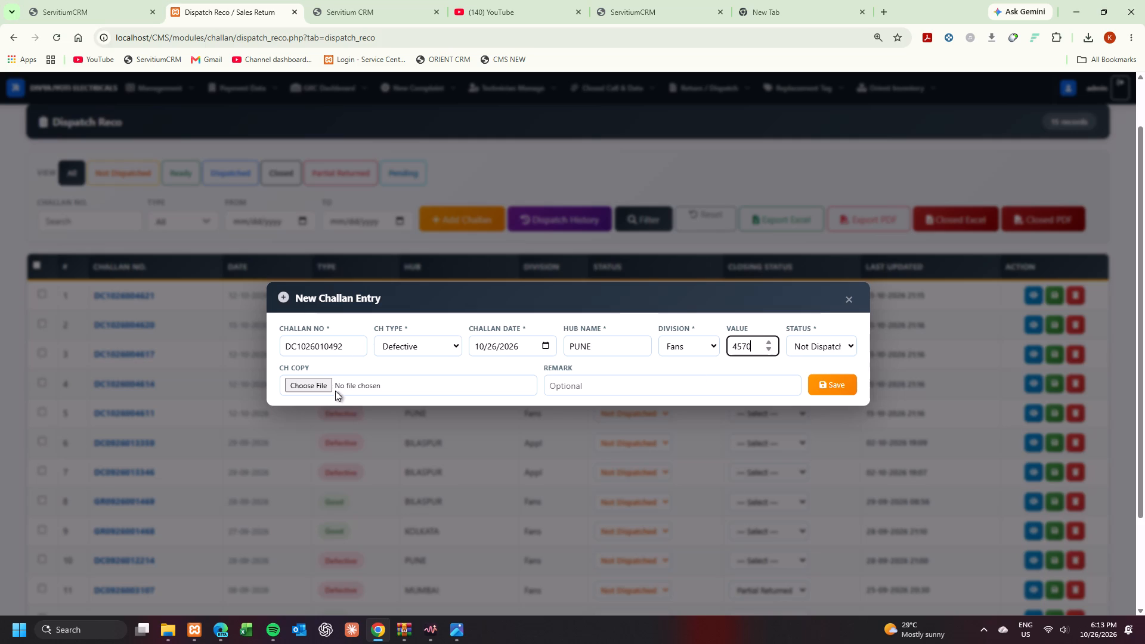
Attach Defective_Stock_Return_DC1026010492.pdf as the challan copy and save the entry.
left_click(327, 393)
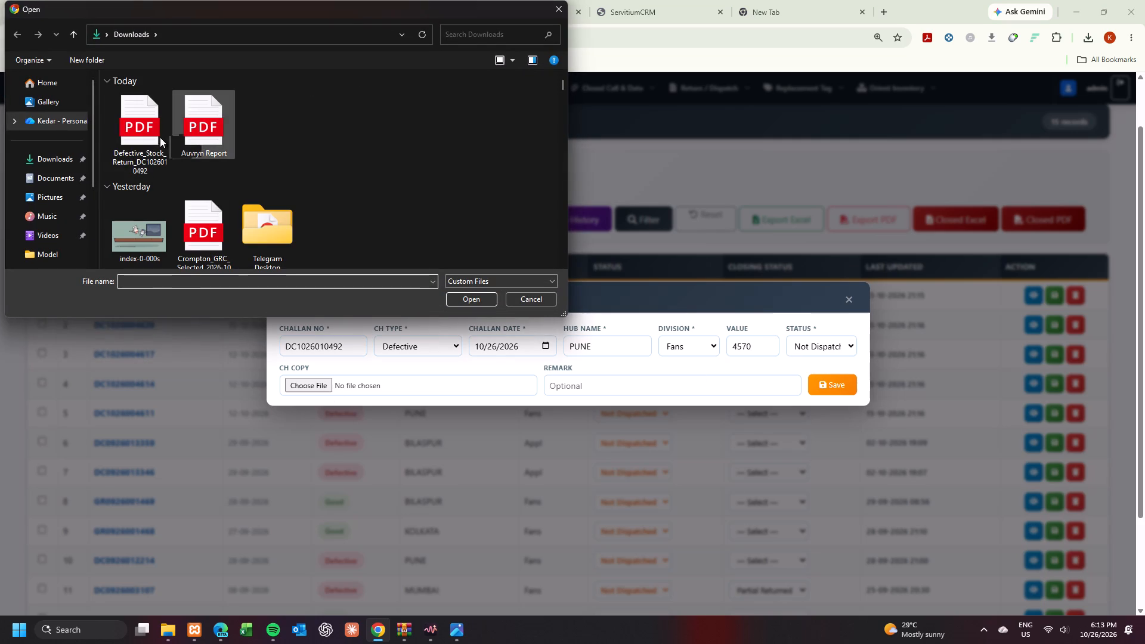
left_click(159, 137)
left_click(476, 302)
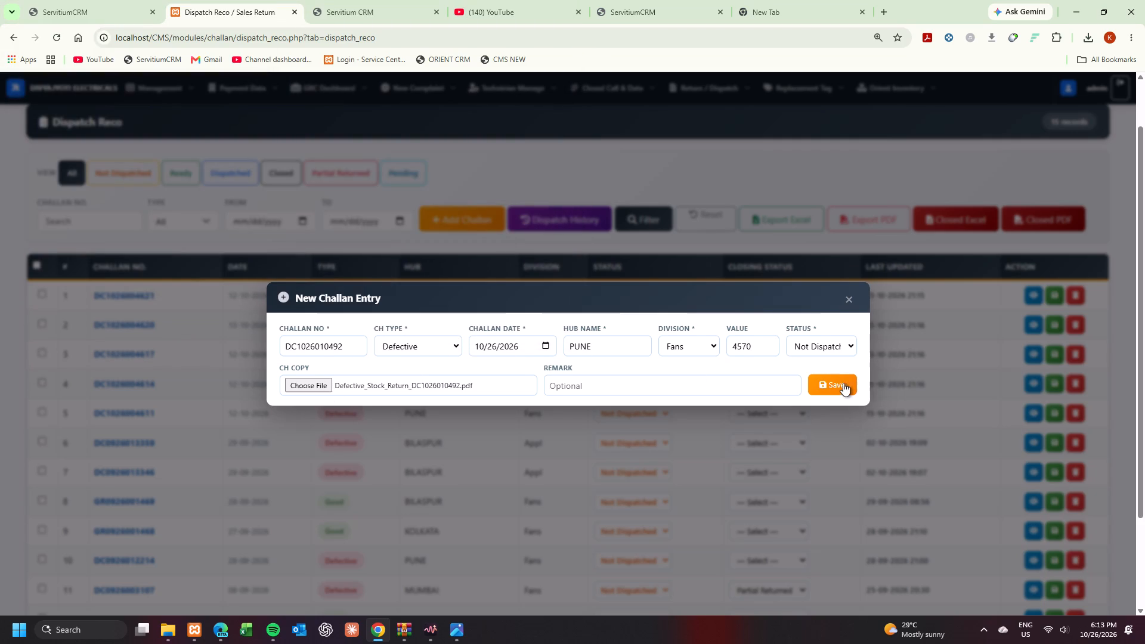
left_click(852, 384)
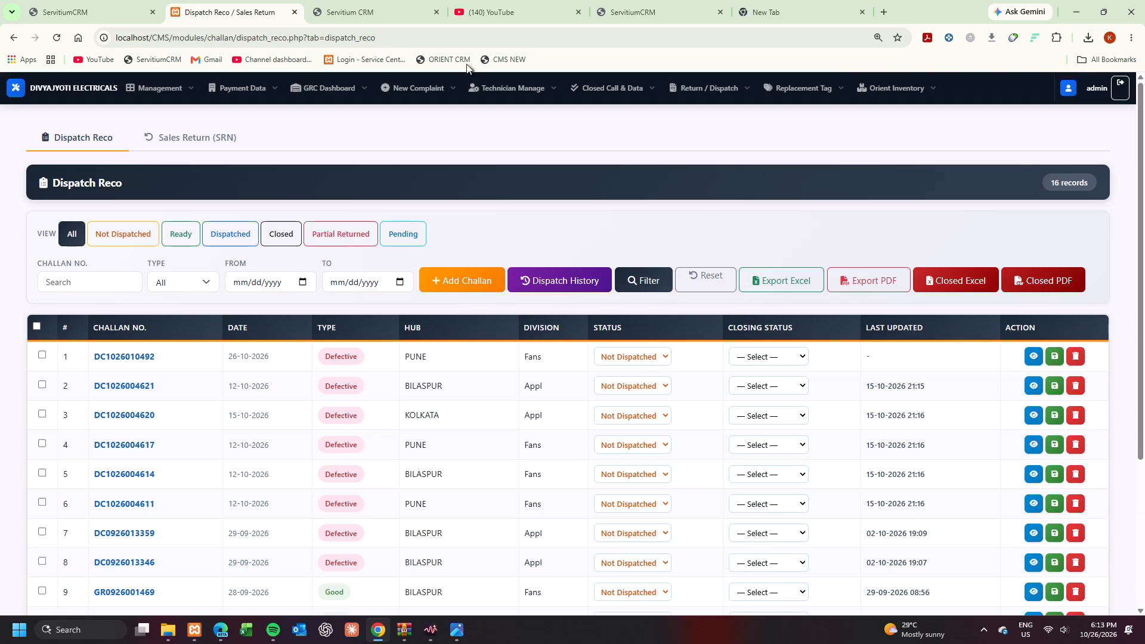
left_click(339, 13)
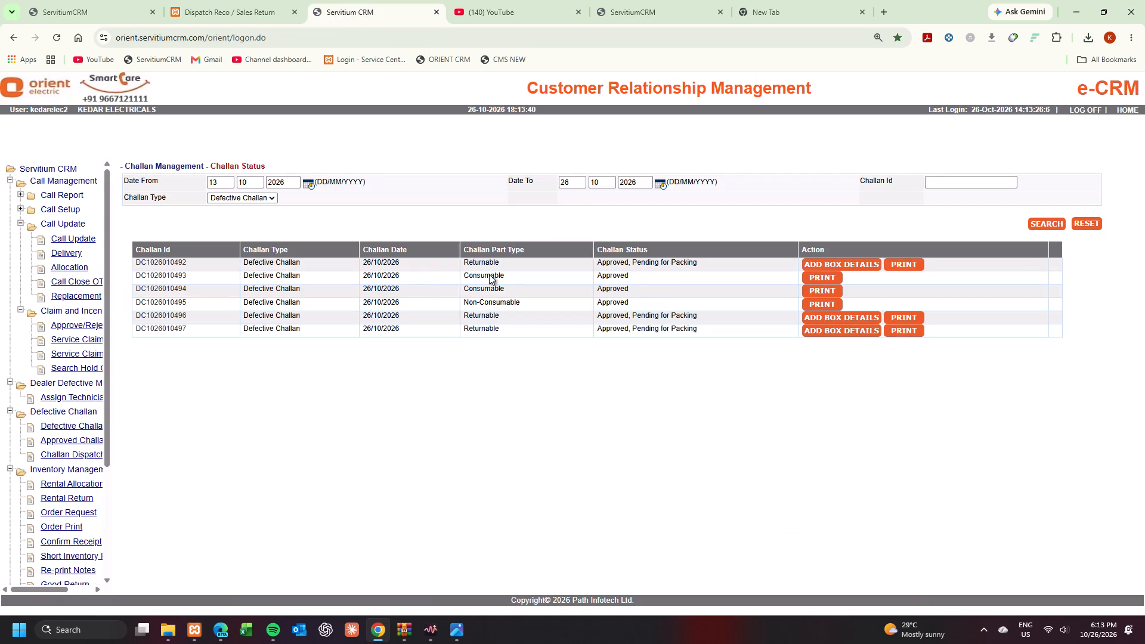
left_click(901, 317)
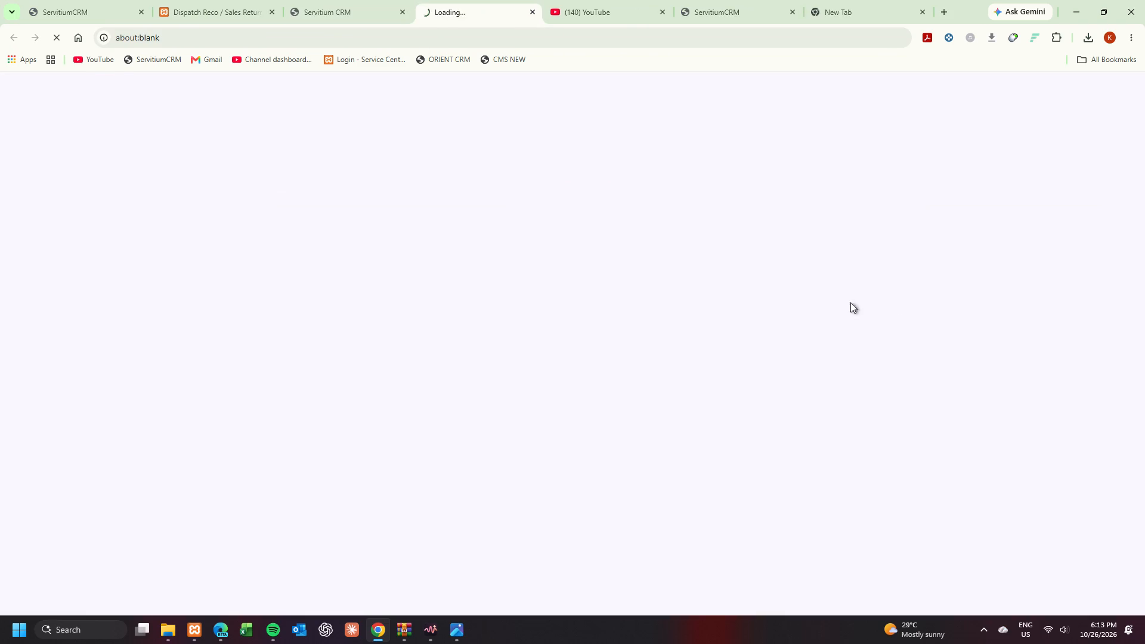
left_click(952, 76)
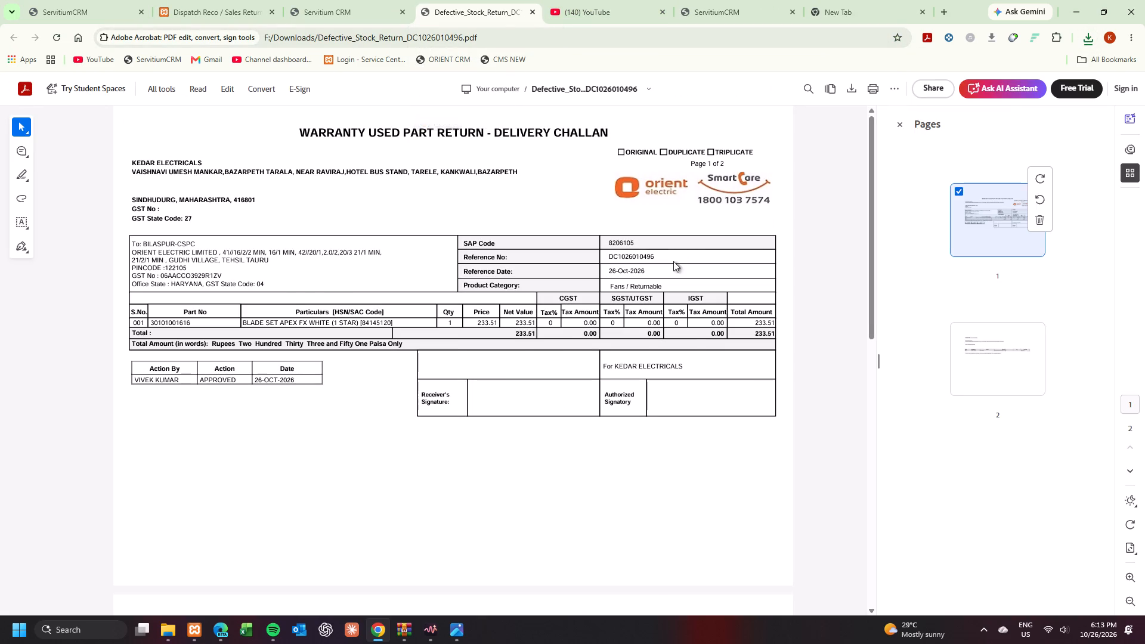
double_click(630, 303)
key("ctrl+c")
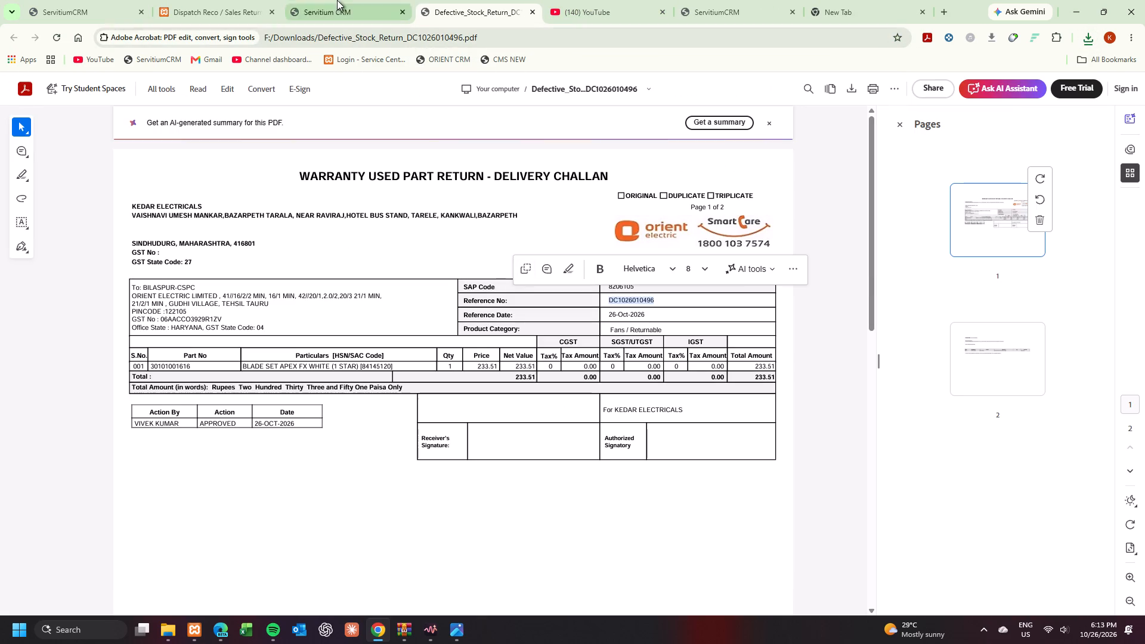
left_click(337, 0)
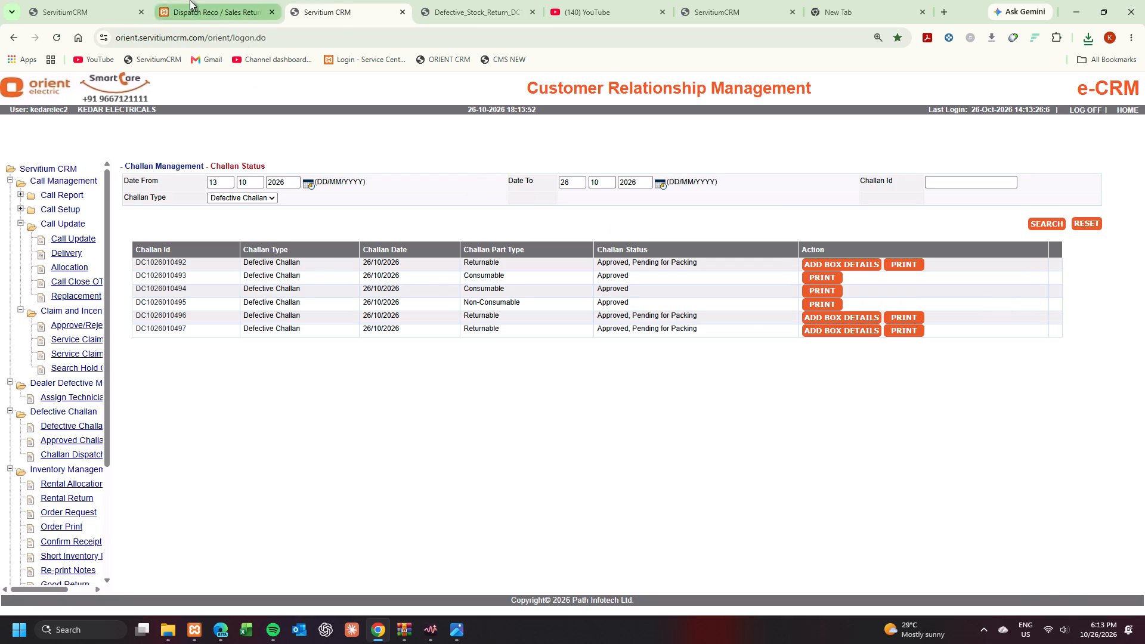
left_click(190, 0)
left_click(468, 276)
left_click(341, 351)
key("ctrl+v")
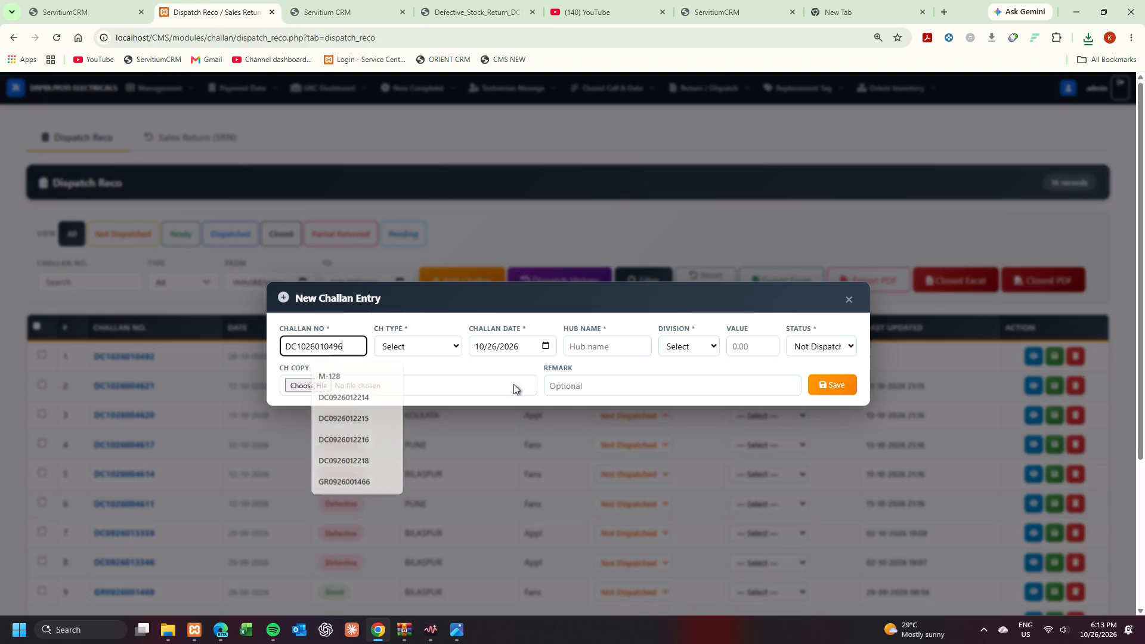
left_click(438, 343)
left_click(425, 394)
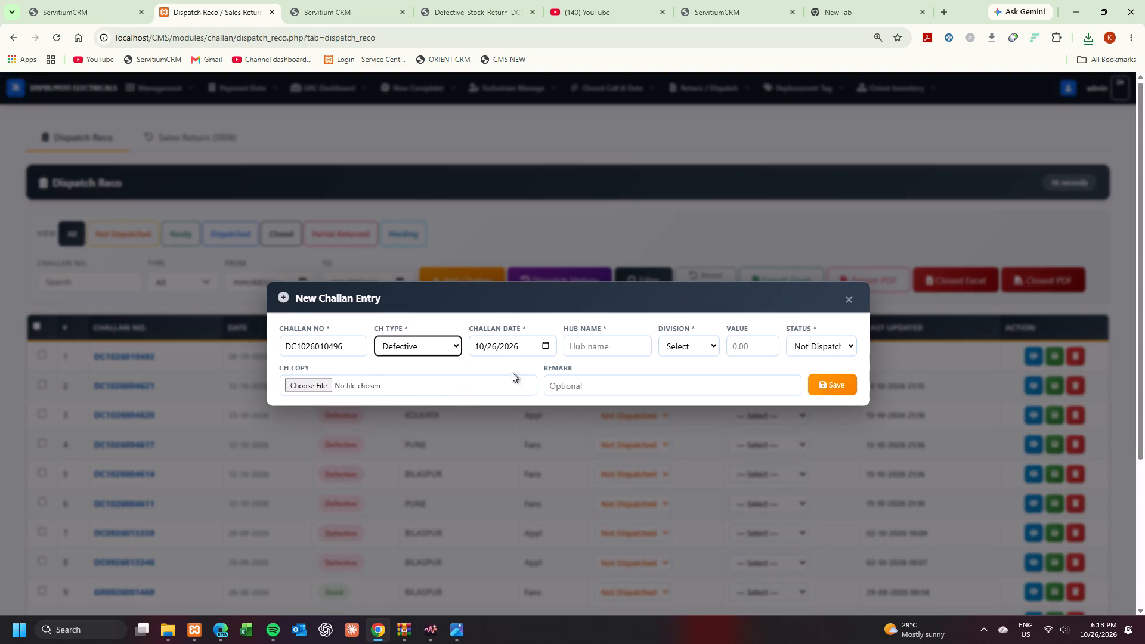
Fill in the entry's hub as BILASPUR, copied from the challan PDF, with division Fans and value 233.
left_click(621, 343)
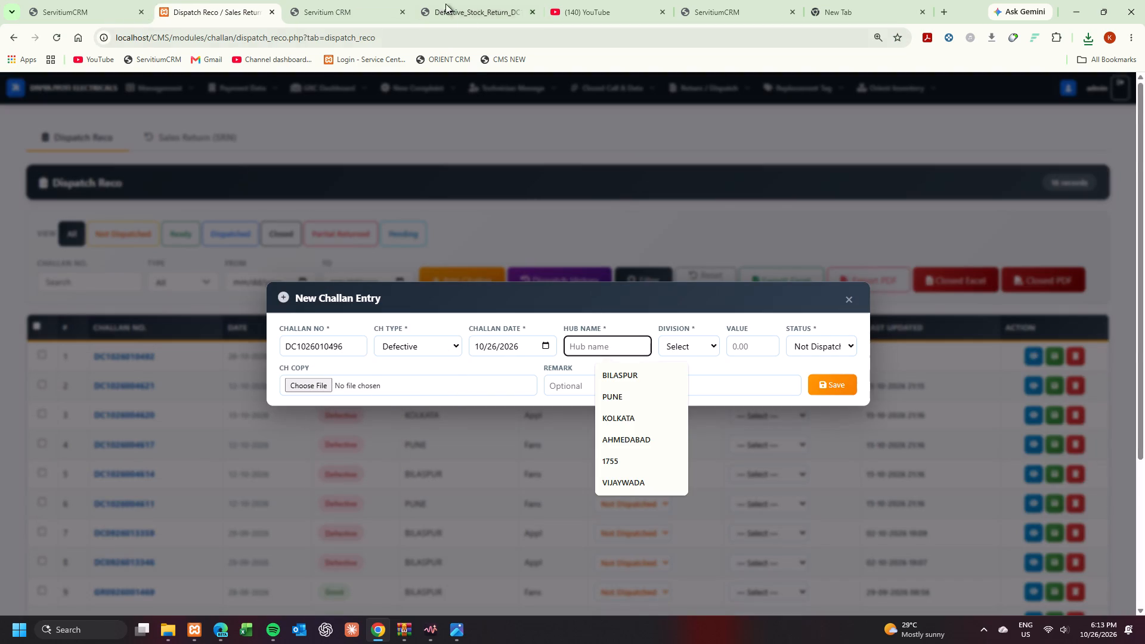
left_click(442, 0)
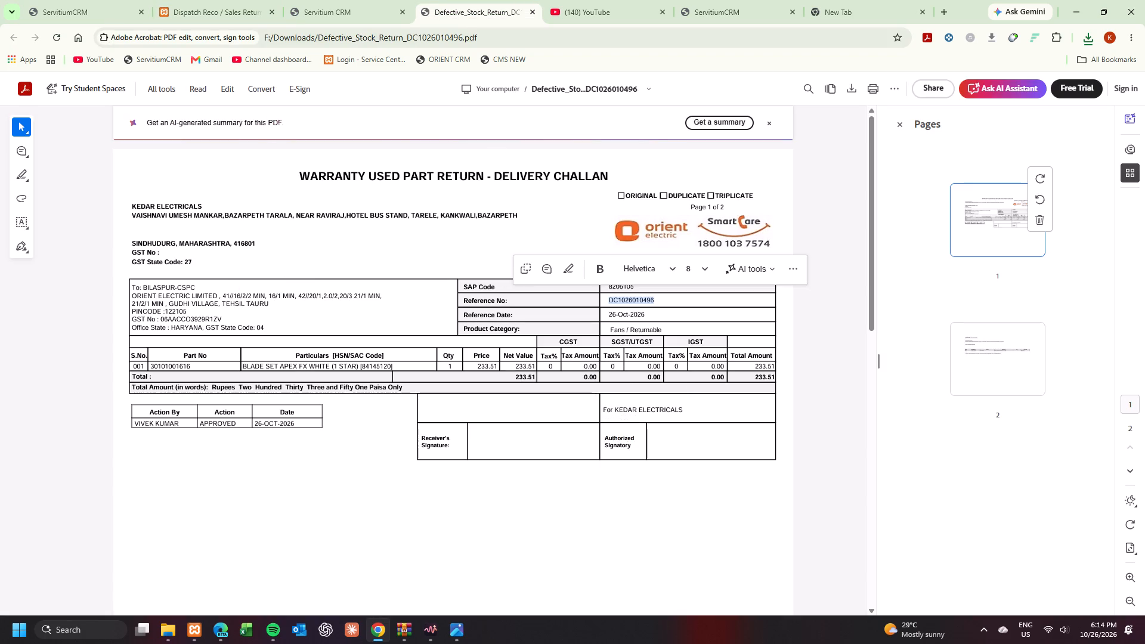
double_click(150, 288)
key("ctrl+c")
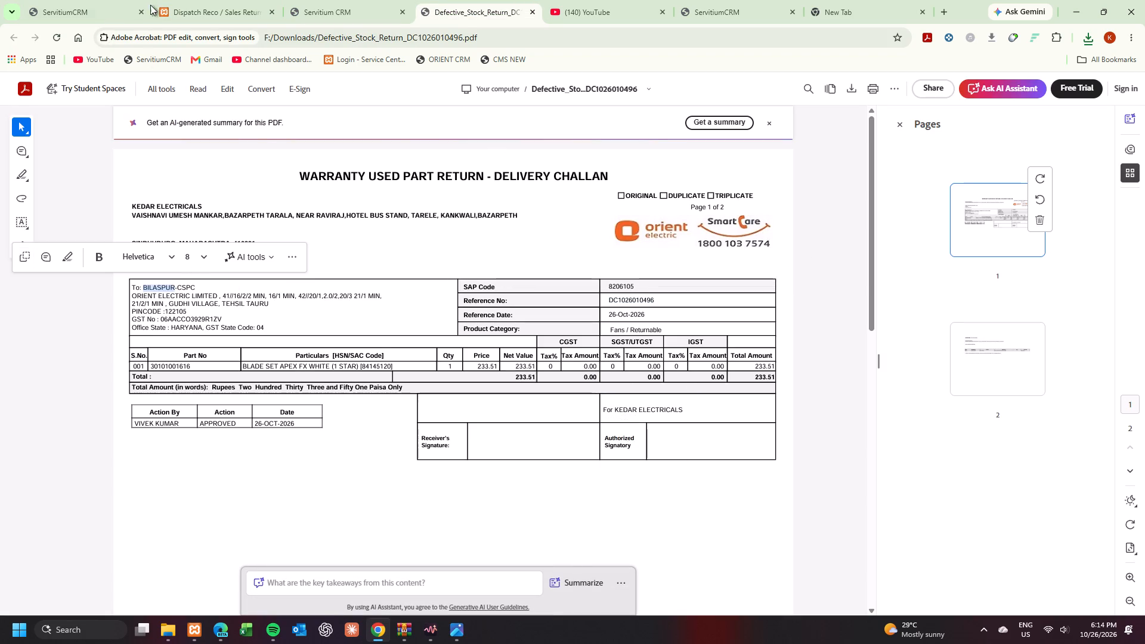
left_click(184, 0)
key("ctrl+v")
left_click(685, 348)
left_click(693, 382)
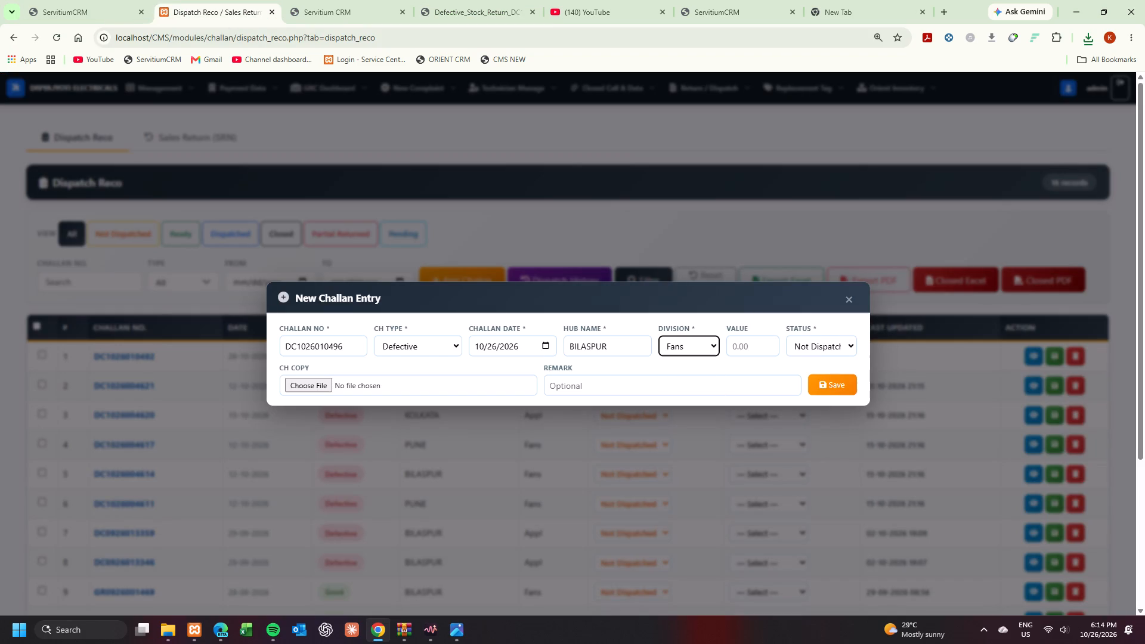
left_click(753, 351)
type("233")
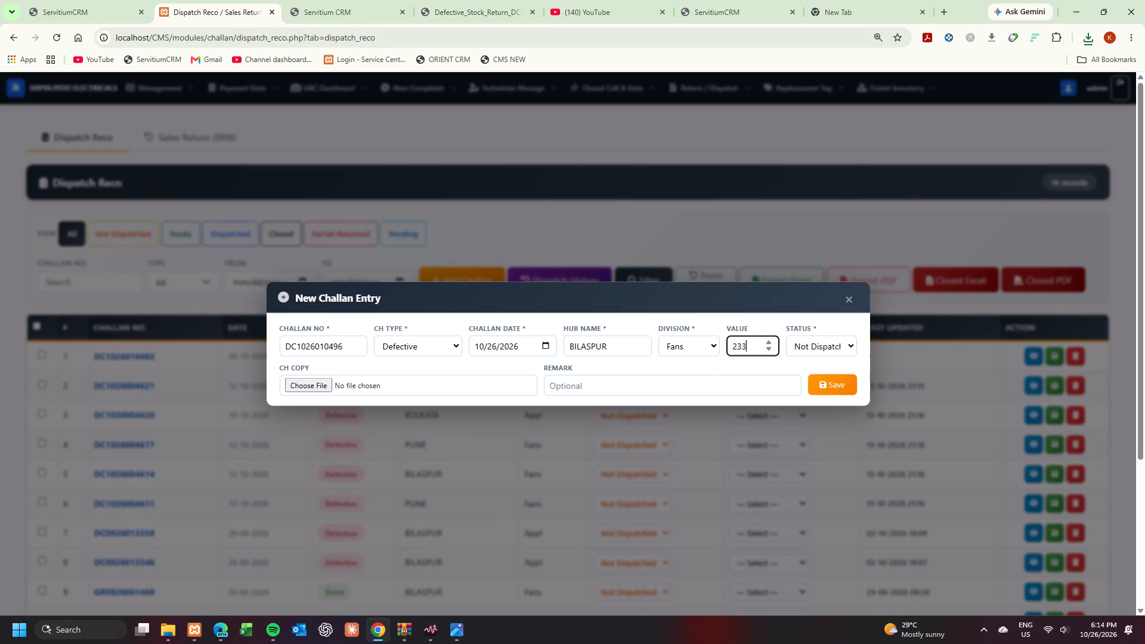
Attach Defective_Stock_Return_DC1026010496.pdf as the challan copy and save the entry.
left_click(321, 381)
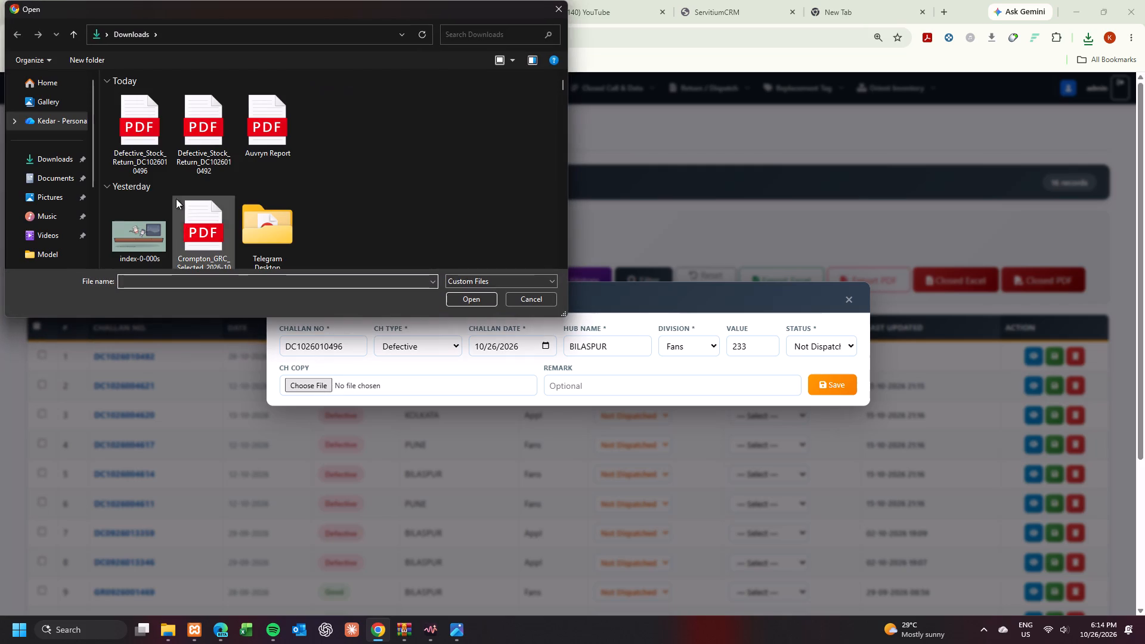
left_click(148, 151)
left_click(460, 301)
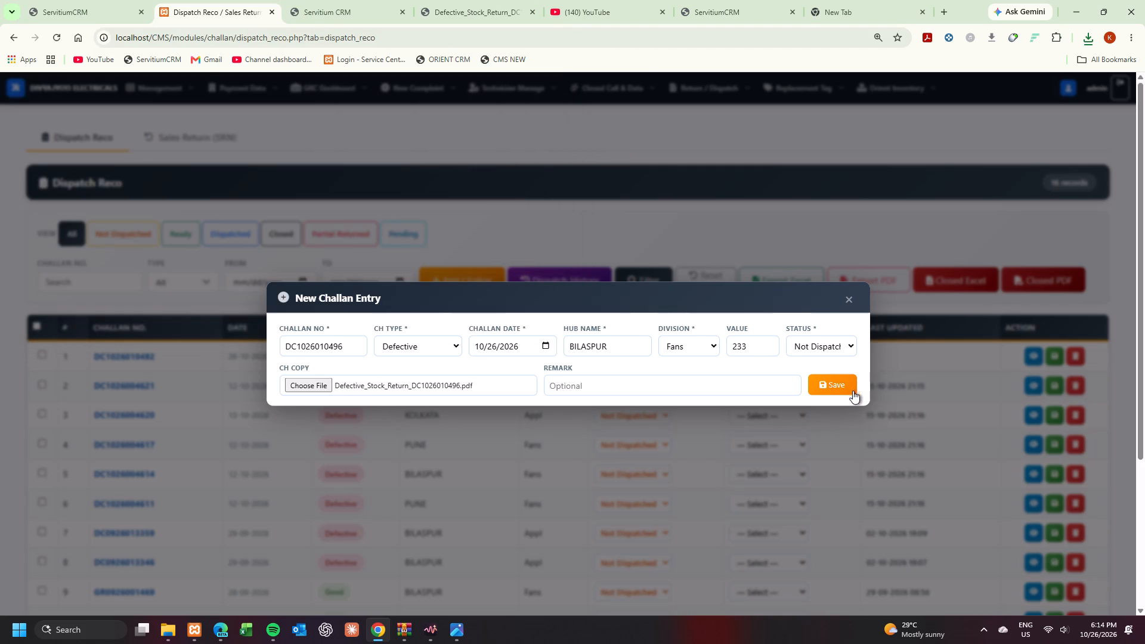
left_click(850, 386)
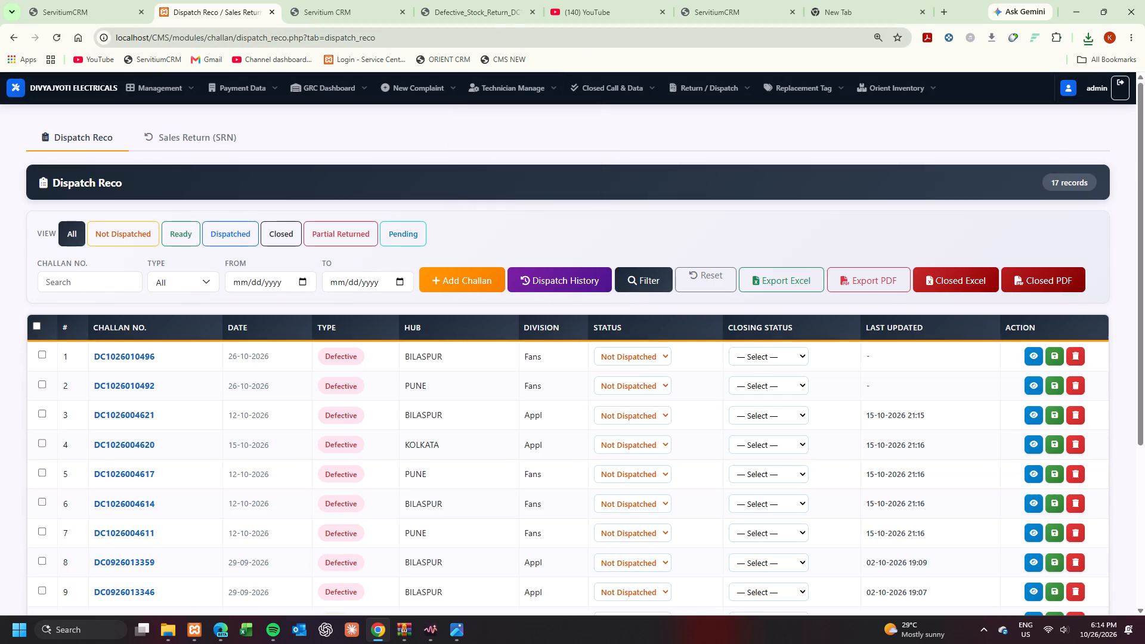
left_click(527, 10)
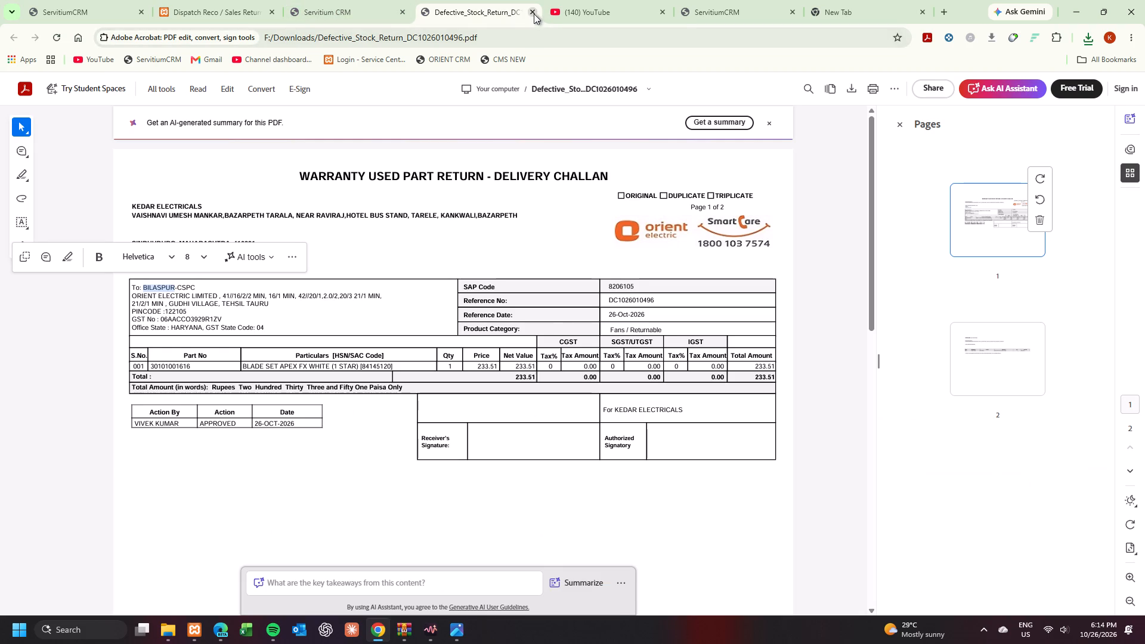
left_click(533, 13)
left_click(351, 6)
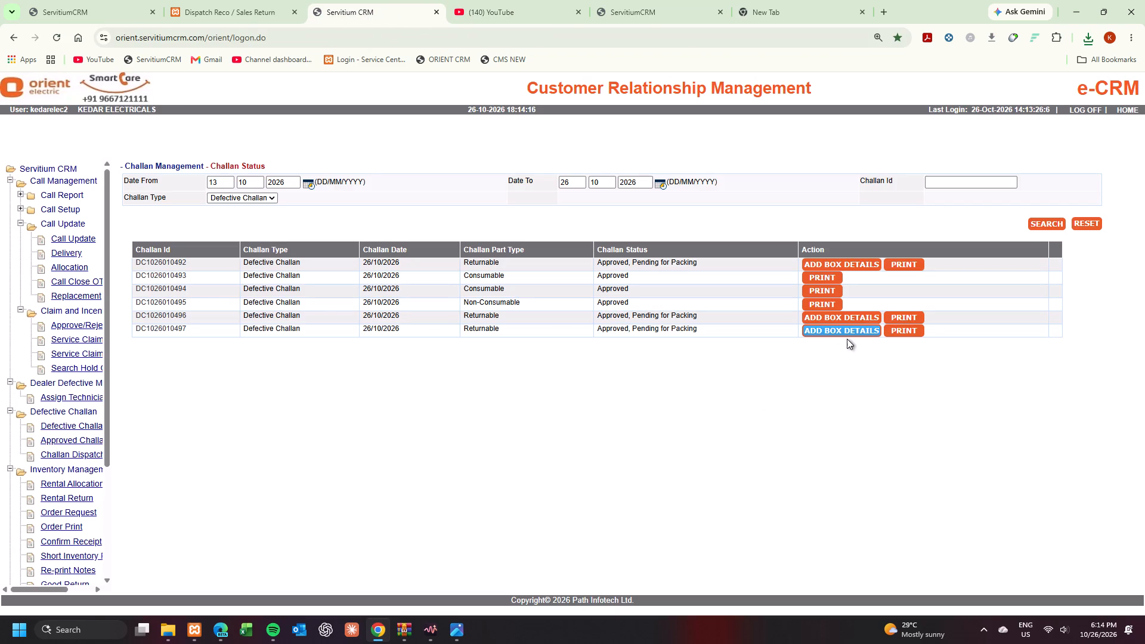
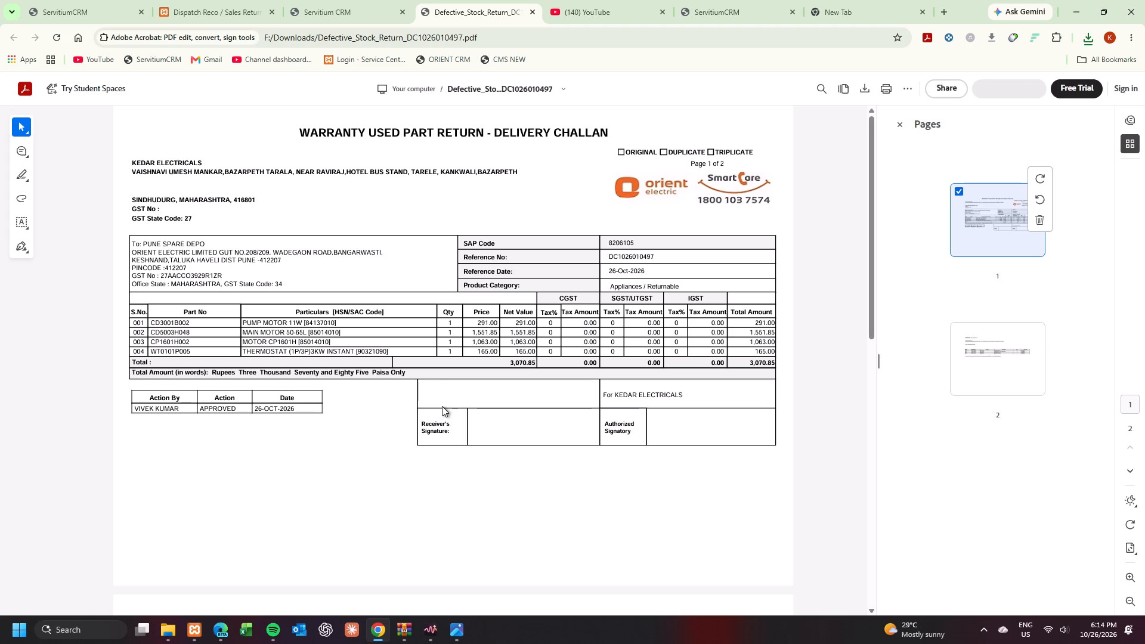
double_click(621, 255)
key("ctrl+x")
key("ctrl+c")
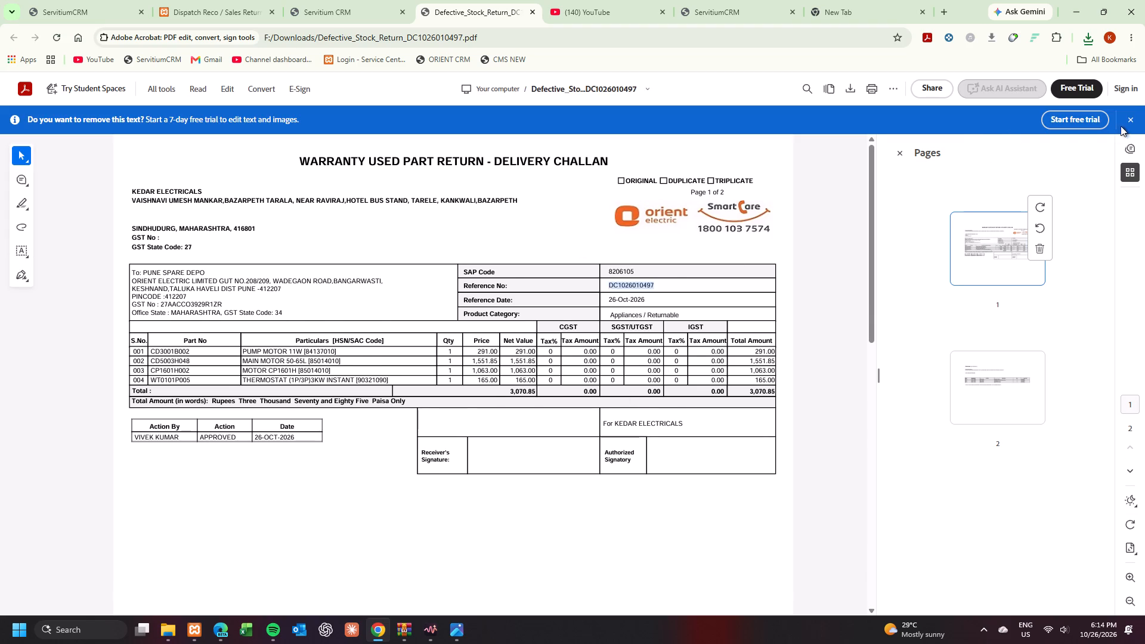
left_click(1128, 118)
key("ctrl+c")
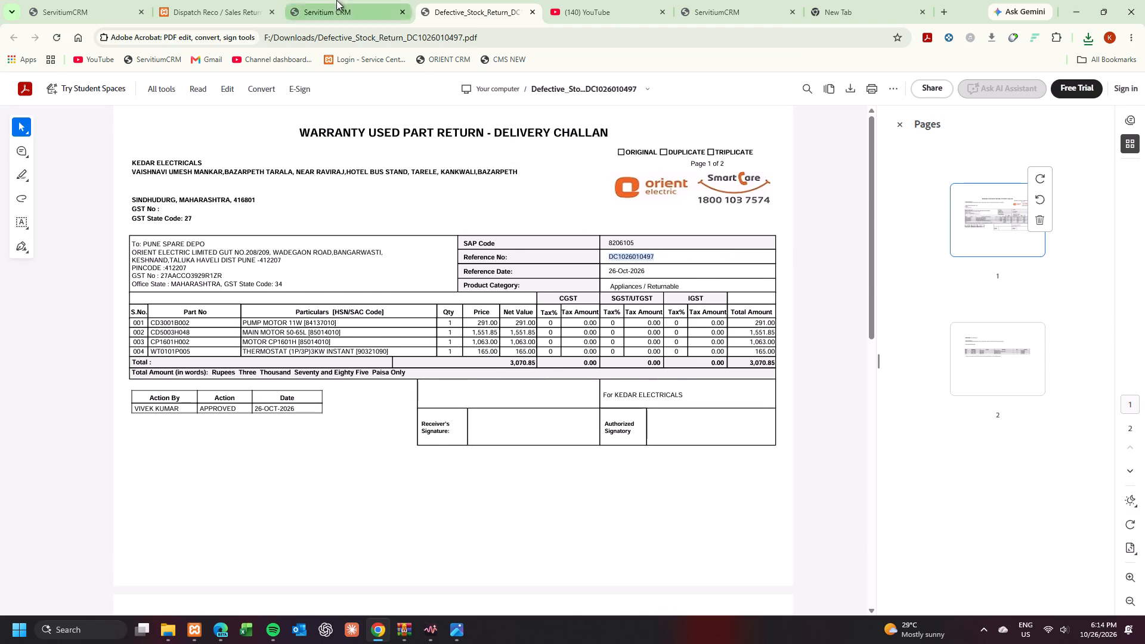
left_click(336, 0)
left_click_drag(188, 0, 318, 2)
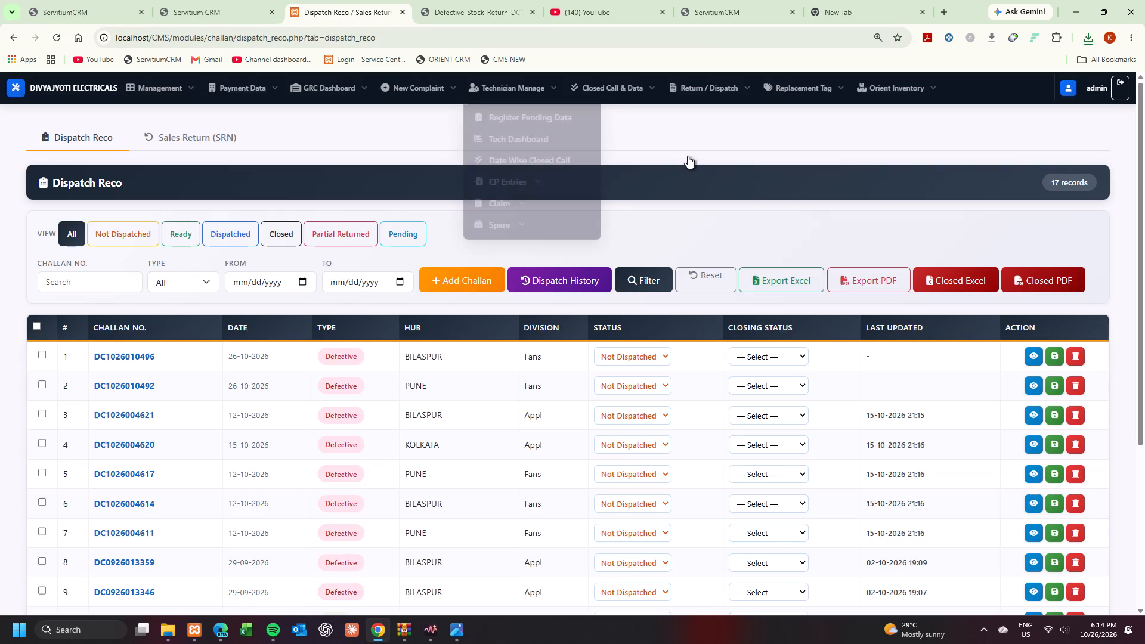
left_click(488, 277)
left_click(318, 352)
key("ctrl+v")
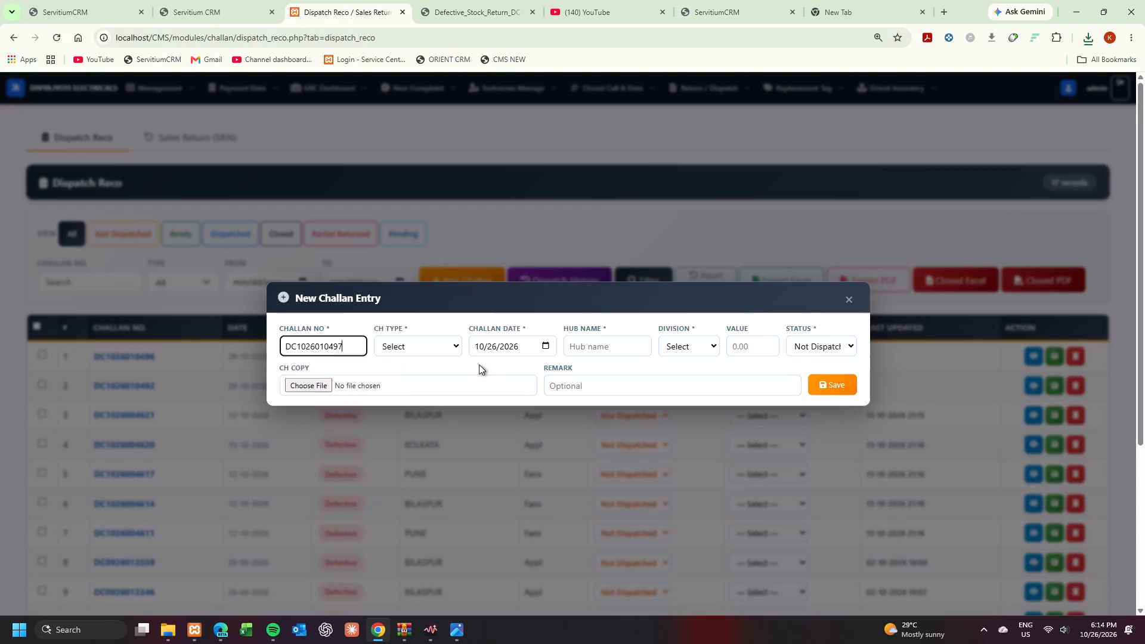
left_click(441, 346)
left_click(427, 394)
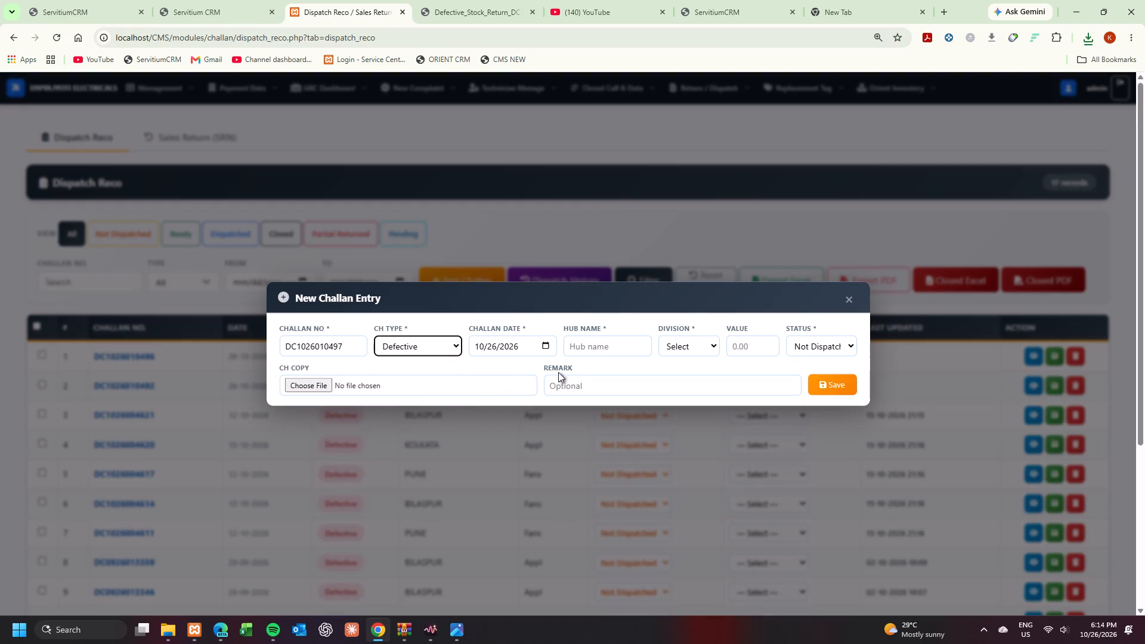
Fill in the entry's hub as PUNE, copied from the challan PDF, with division Appl and value 3070.
left_click(599, 348)
left_click(452, 0)
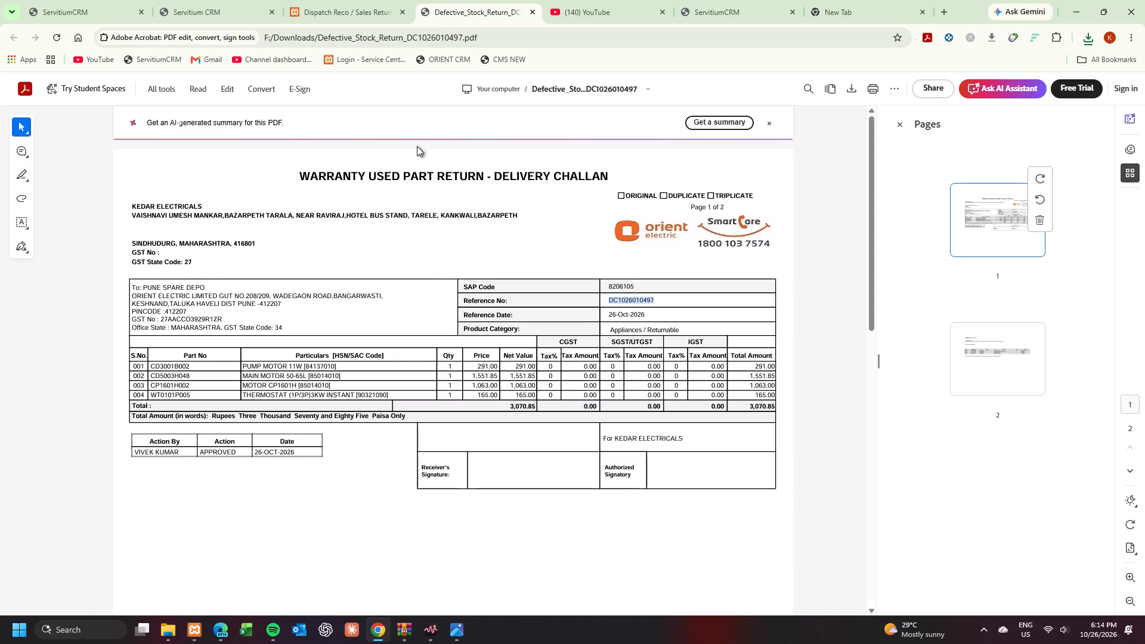
double_click(149, 285)
key("ctrl+c")
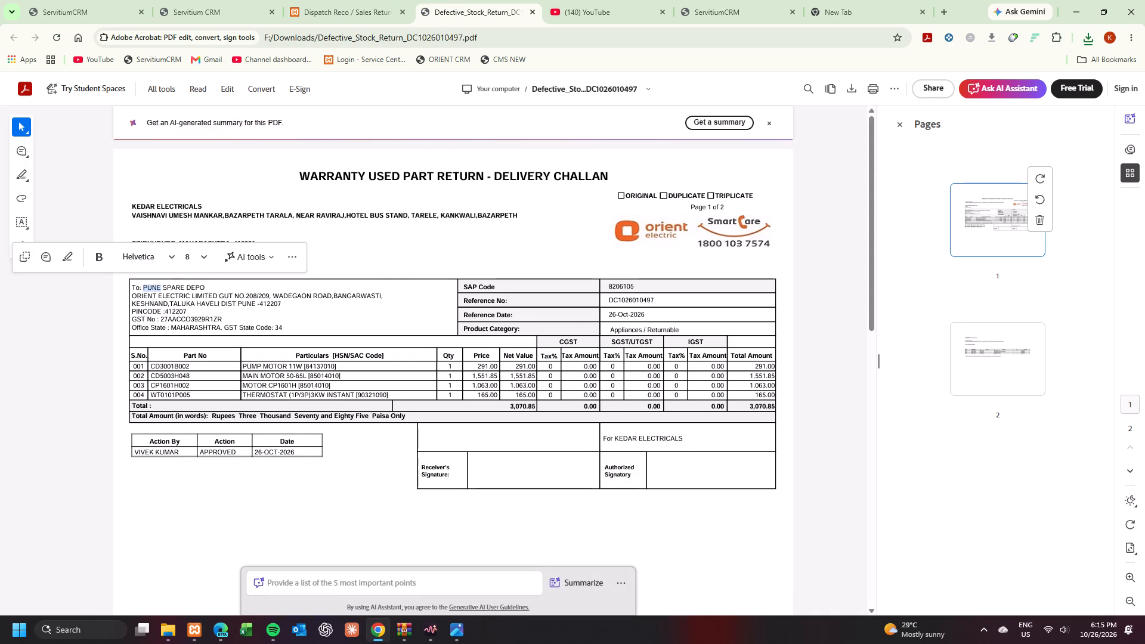
left_click(356, 0)
key("ctrl+v")
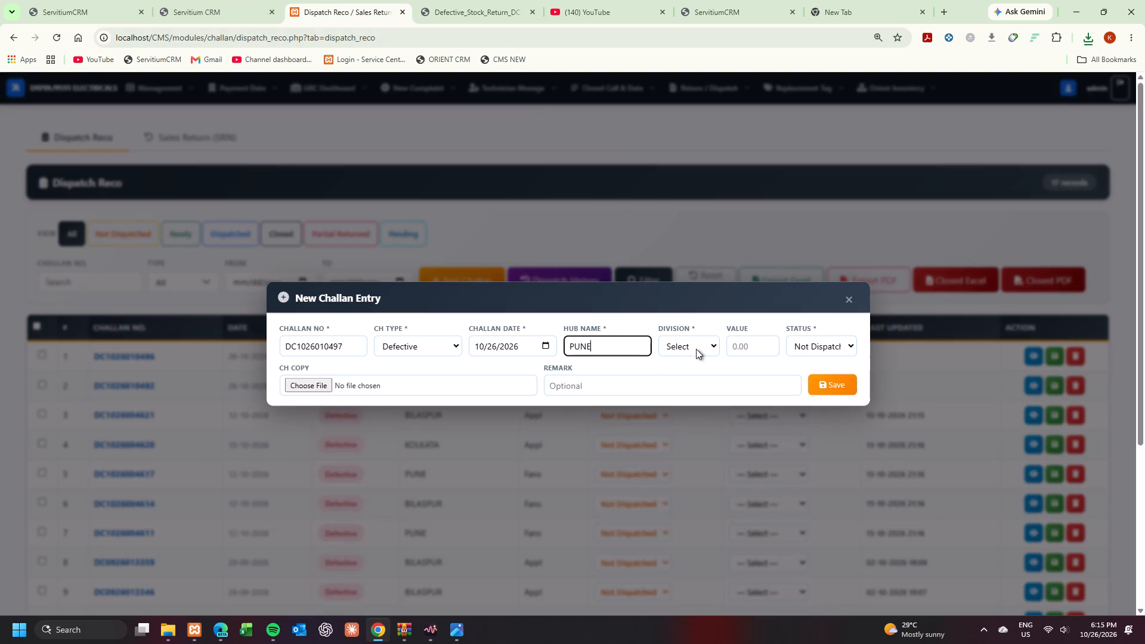
left_click(704, 348)
left_click(692, 380)
left_click(696, 342)
left_click(685, 401)
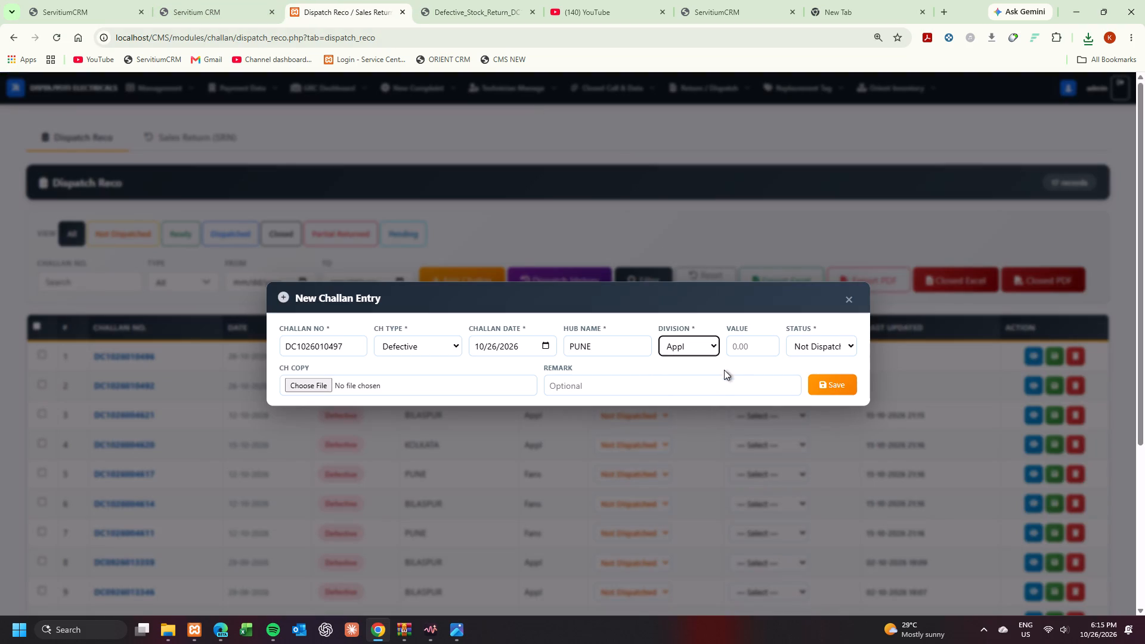
left_click(731, 364)
left_click(750, 354)
type("3070")
Attach Defective_Stock_Return_DC1026010497.pdf as the challan copy and save the entry.
left_click(327, 388)
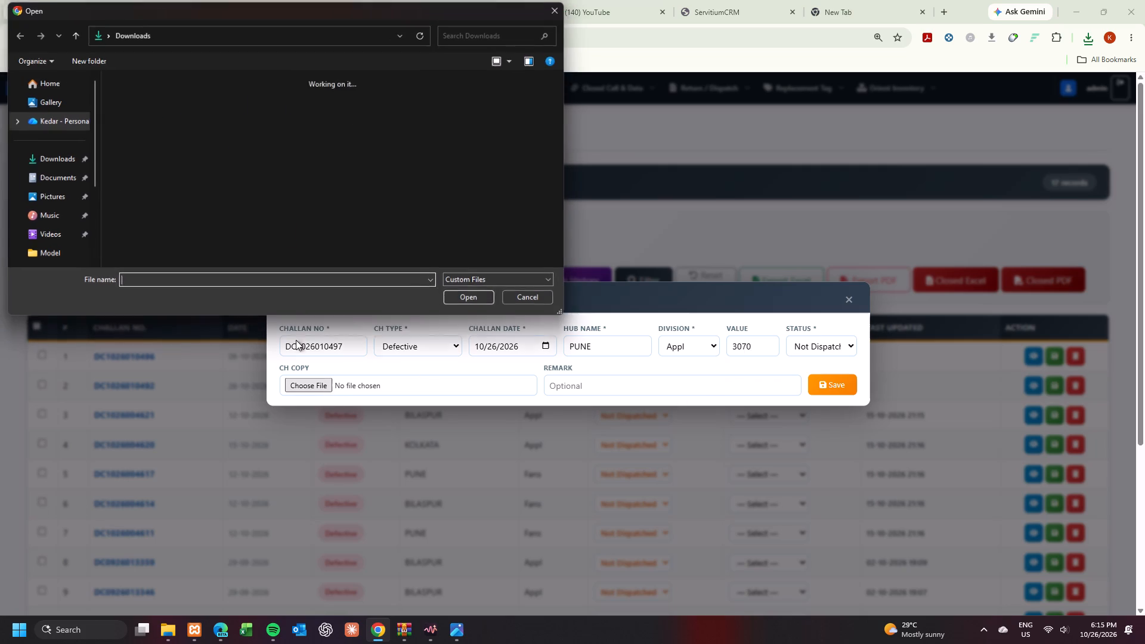
left_click(131, 163)
left_click(459, 302)
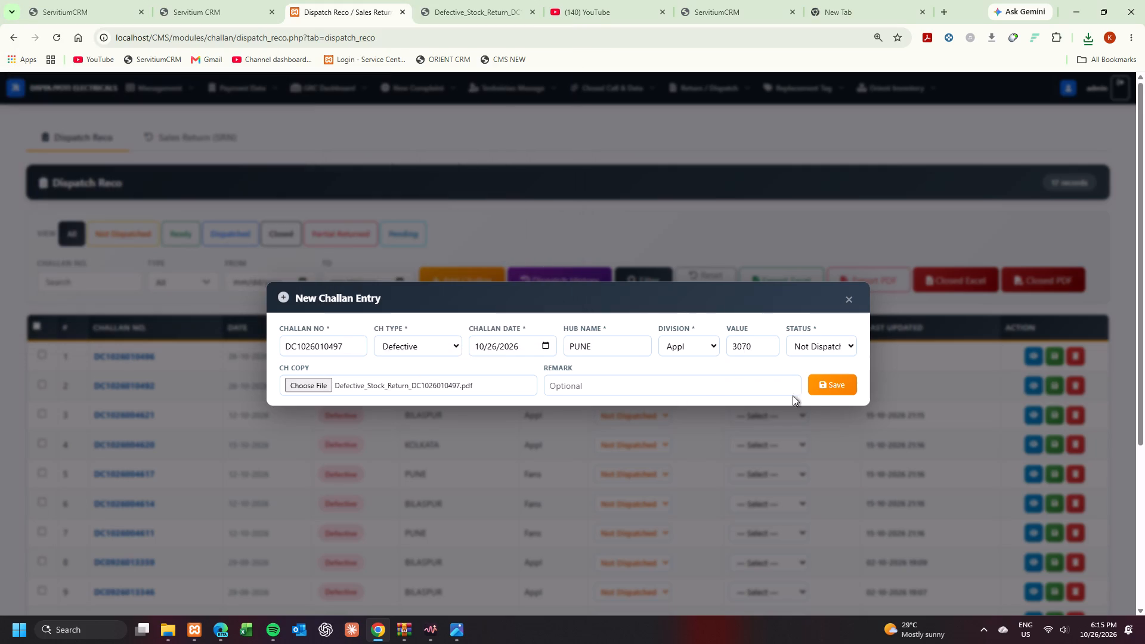
left_click(841, 391)
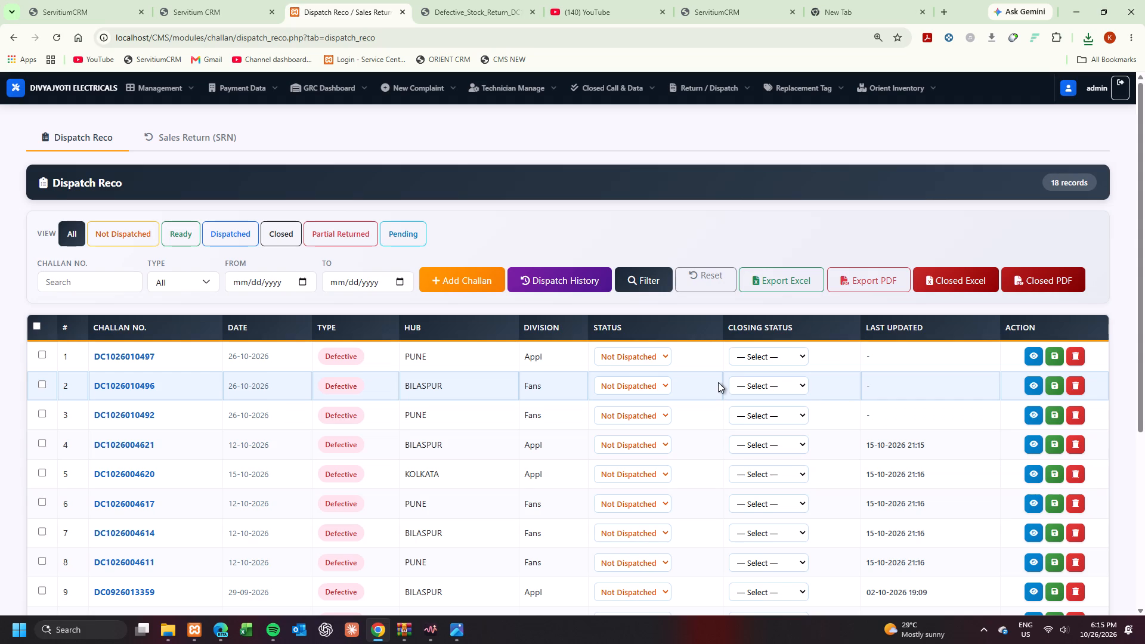
left_click(487, 0)
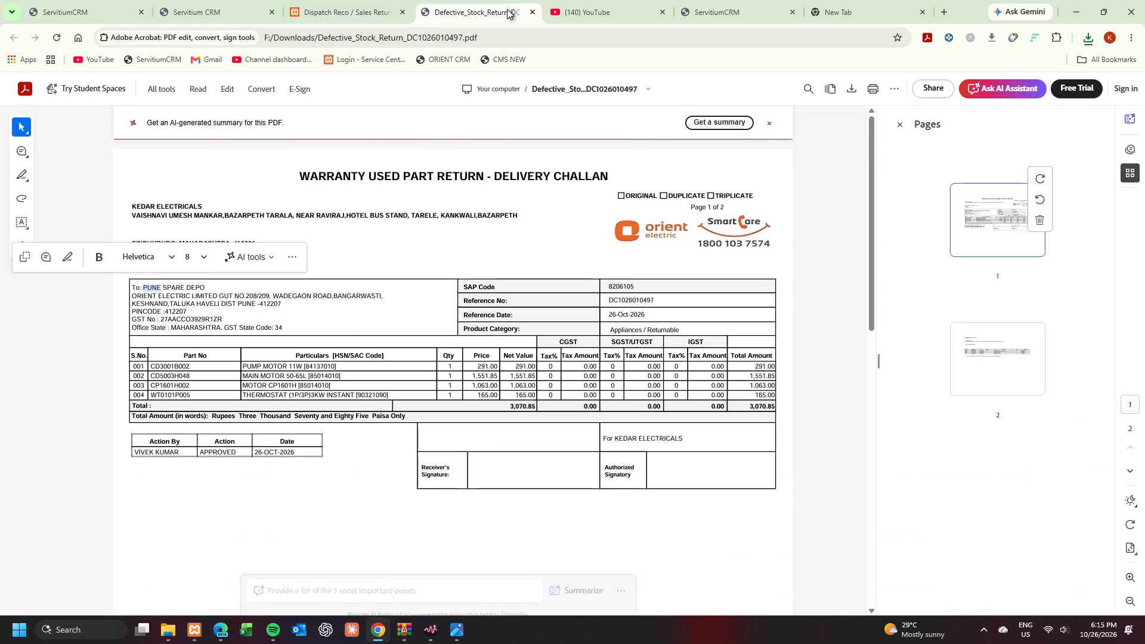
left_click(530, 13)
left_click(234, 0)
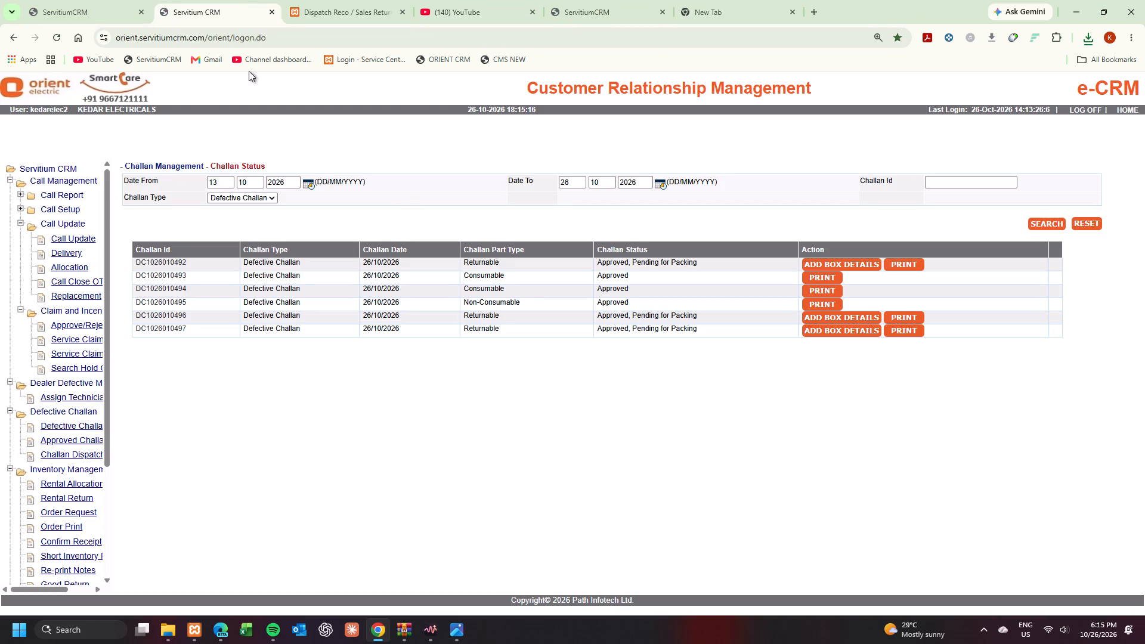
Search the Challan Status list for challans of type Good Return.
left_click(242, 193)
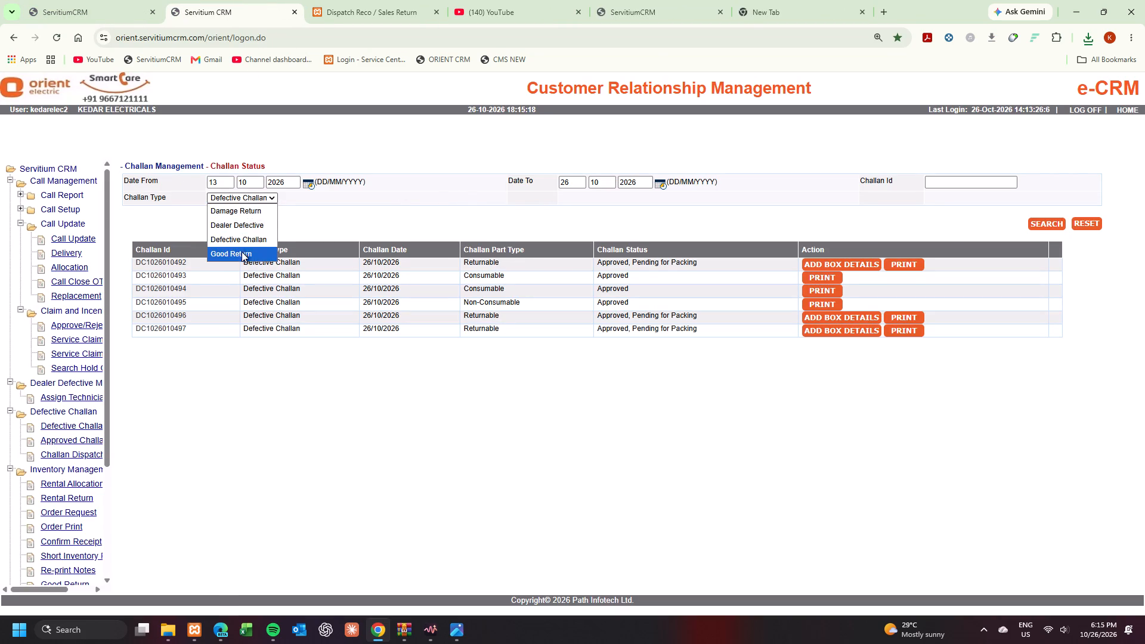
left_click(242, 252)
left_click(1035, 222)
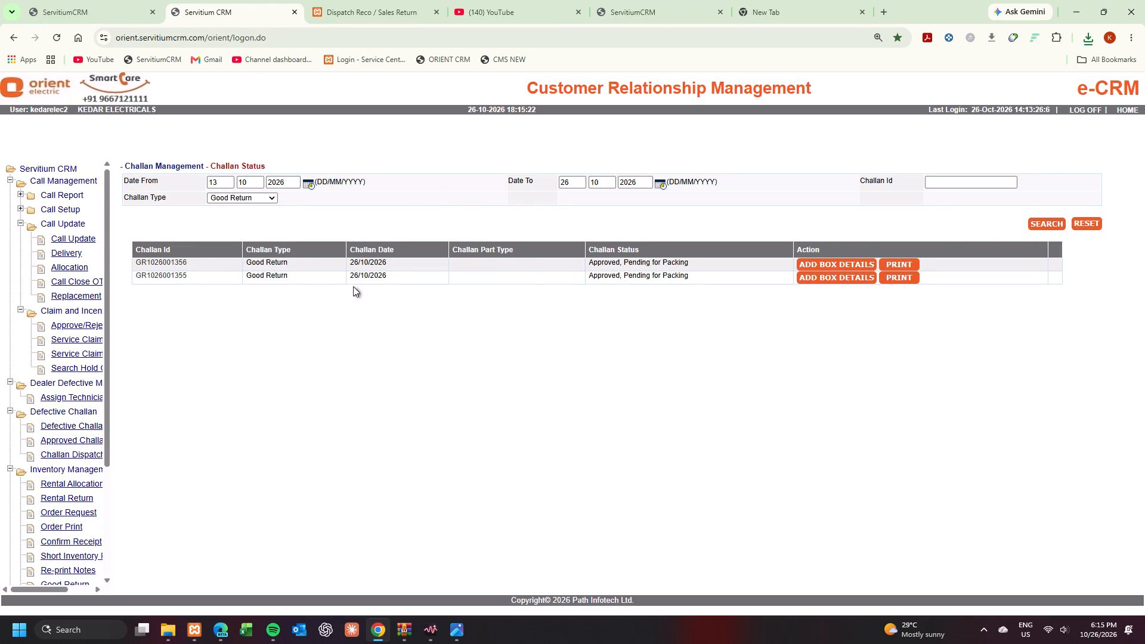
left_click(898, 264)
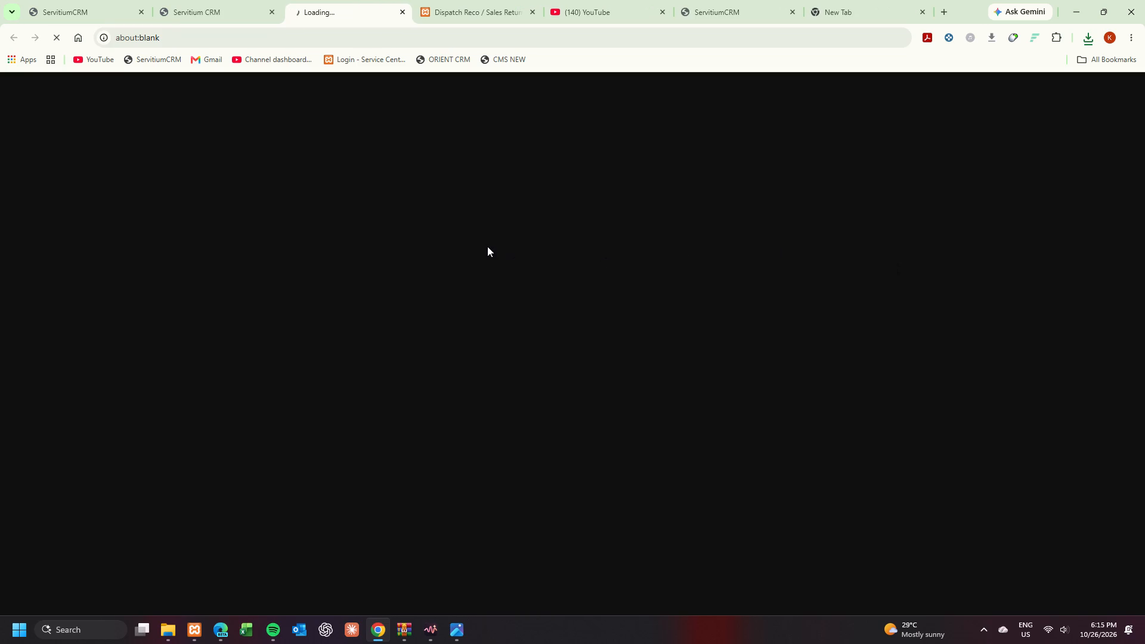
left_click(273, 623)
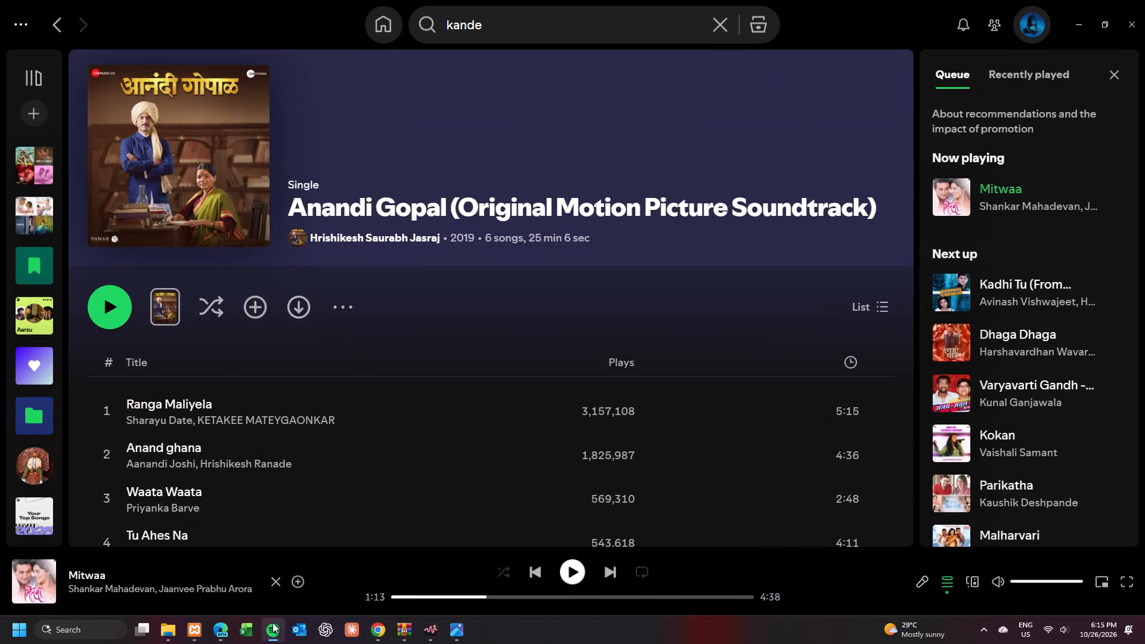
left_click(273, 623)
left_click(936, 64)
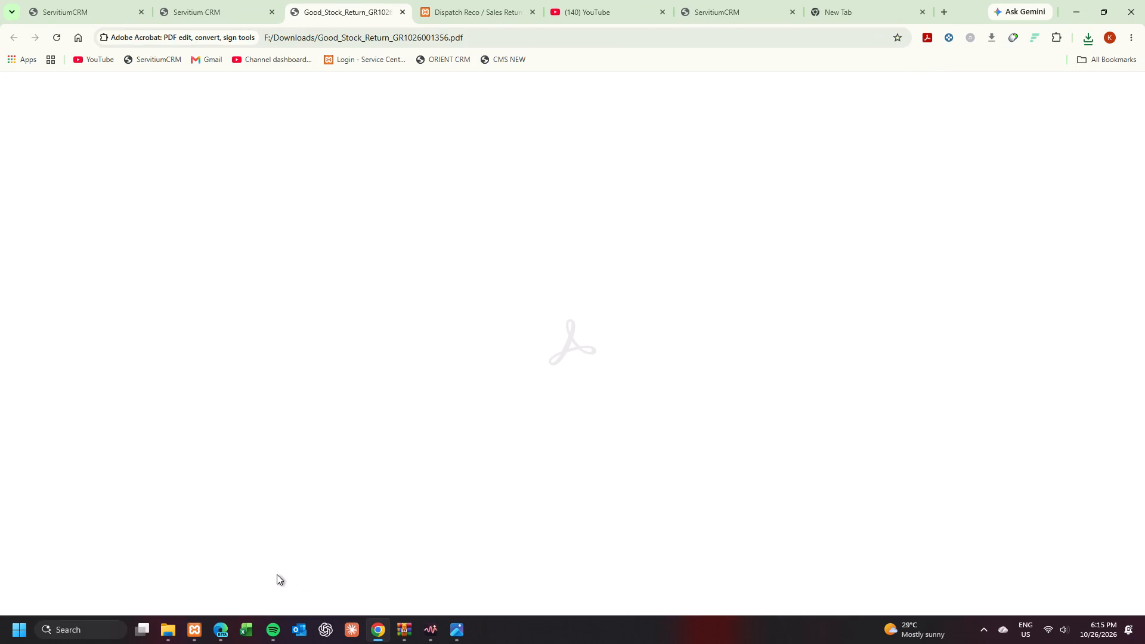
Switch to Spotify, skip to the following song in the queue, pause it and return to the challan PDF.
left_click(265, 637)
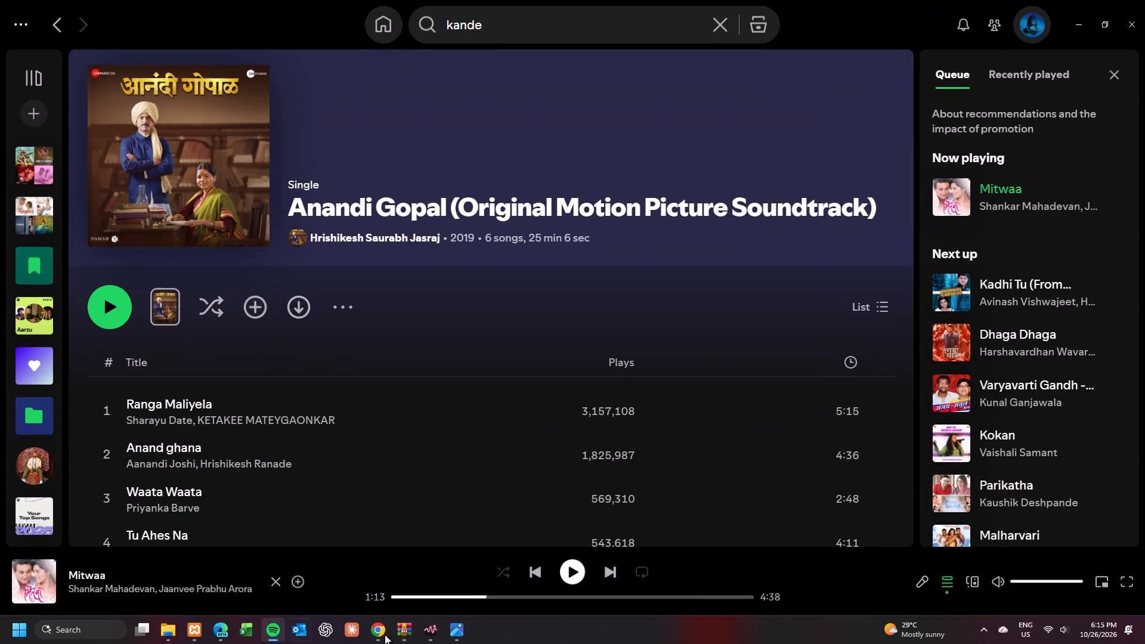
left_click(605, 567)
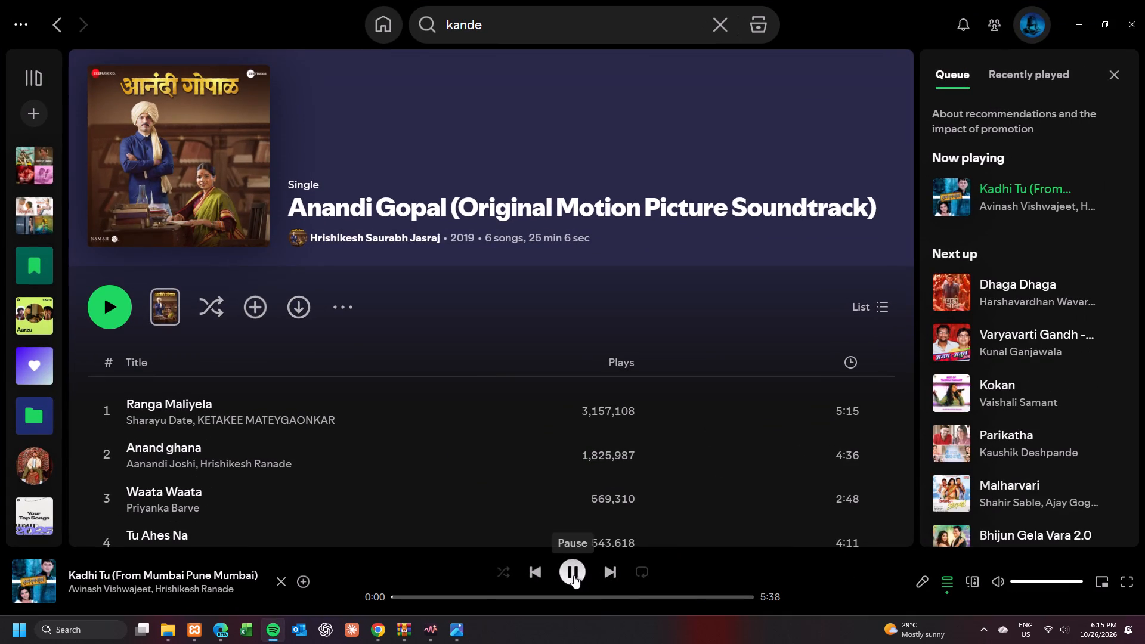
left_click(574, 575)
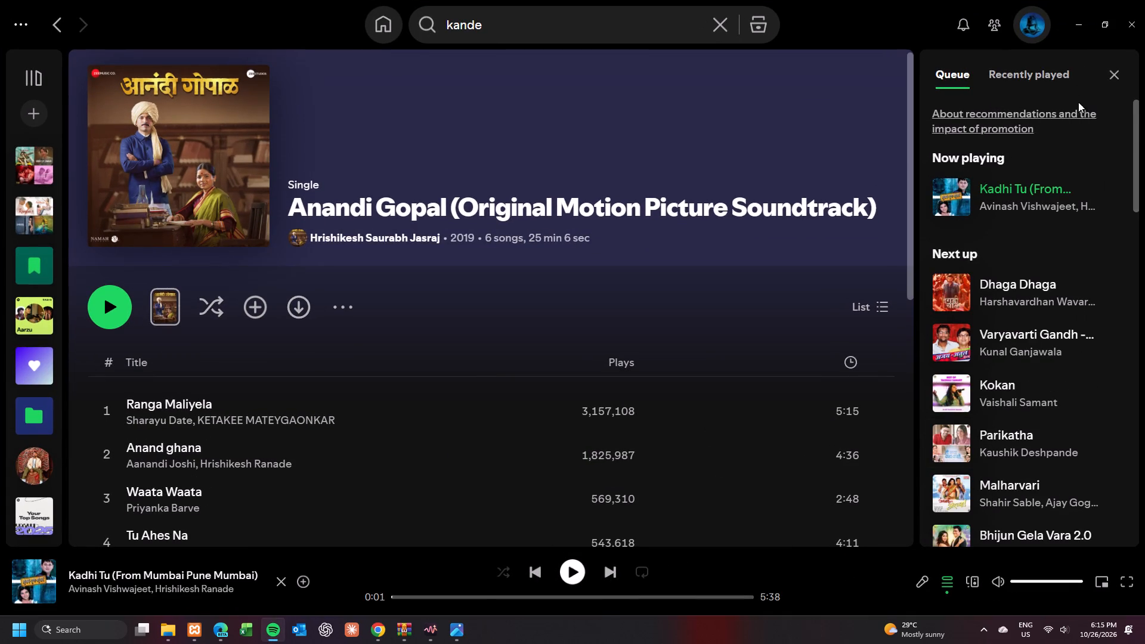
left_click(1076, 33)
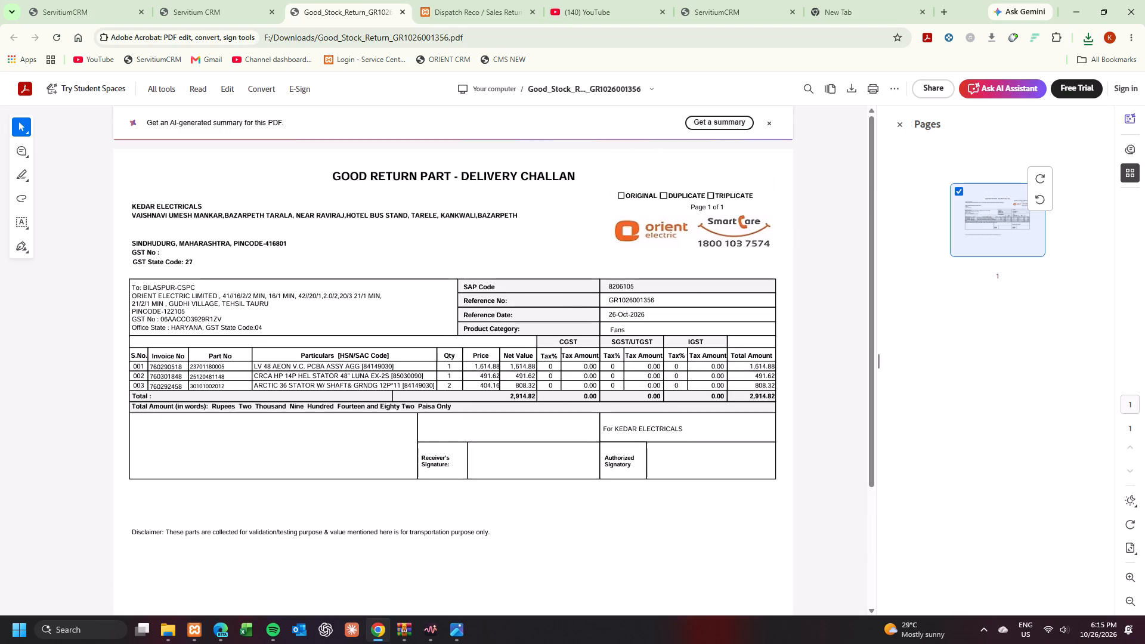
scroll(616, 343, "up", 1, "ctrl")
double_click(639, 297)
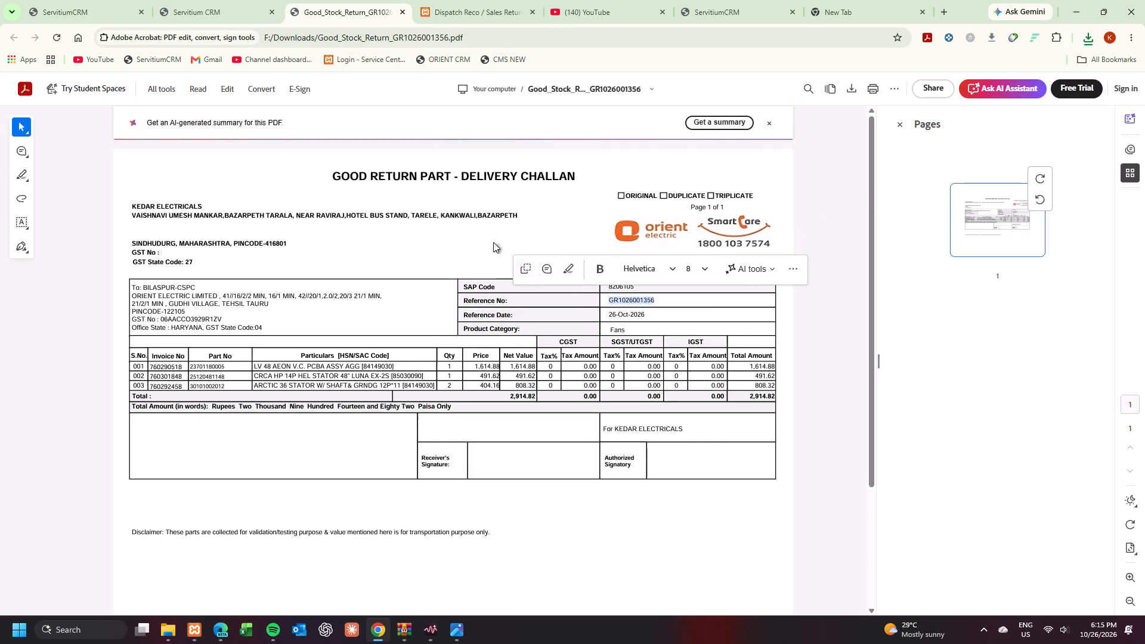
key("ctrl+c")
left_click(228, 8)
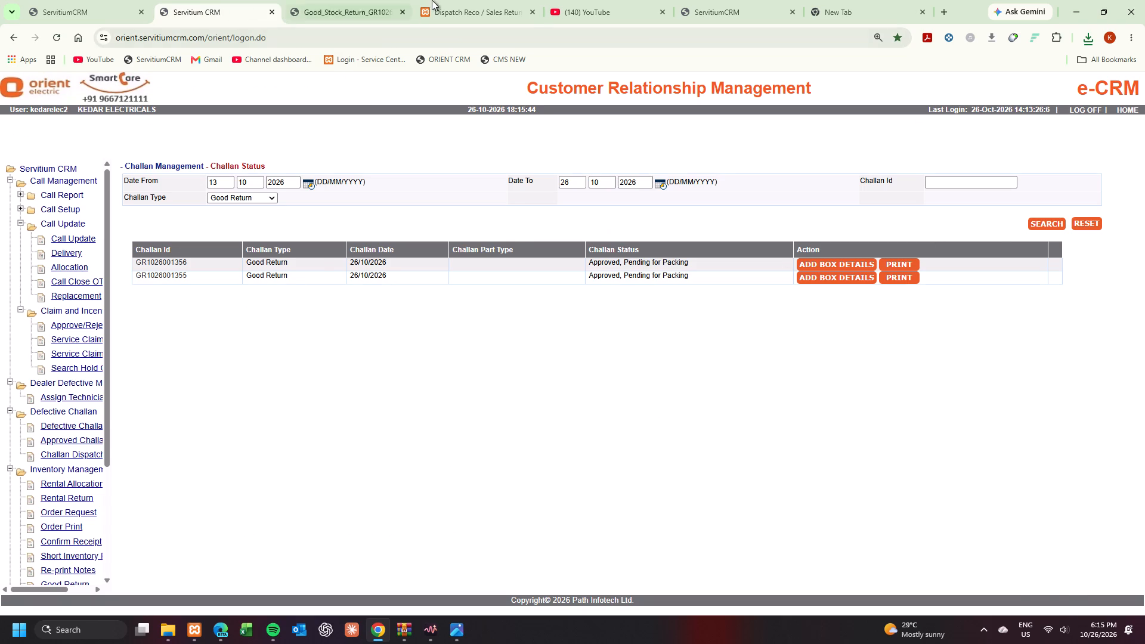
left_click(457, 0)
left_click(448, 278)
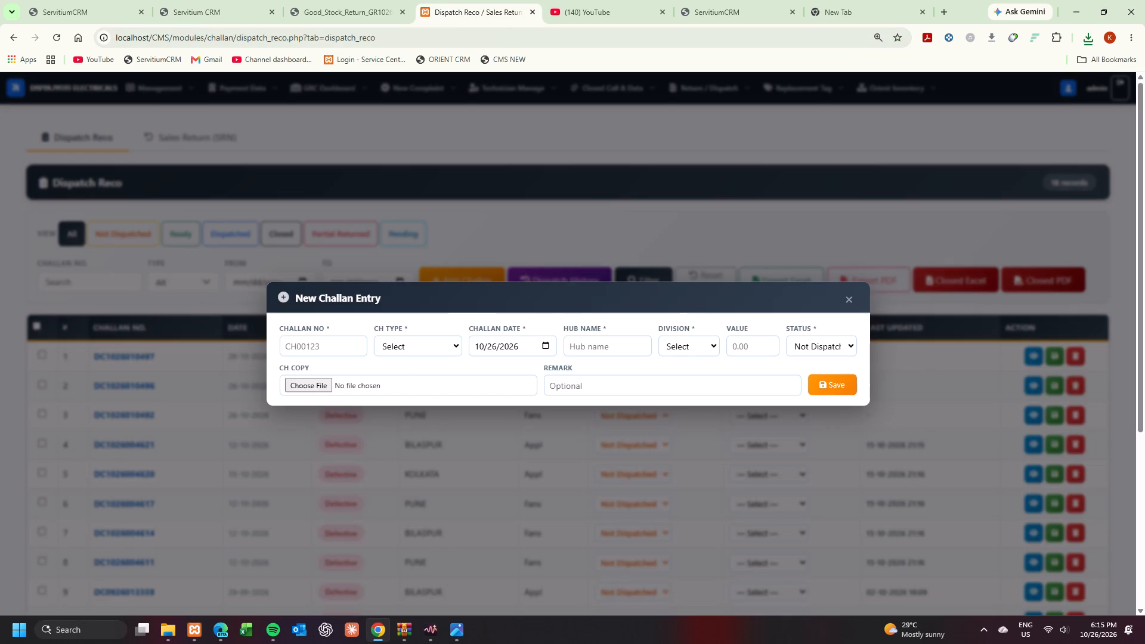
left_click(301, 342)
key("ctrl+v")
left_click(431, 349)
left_click(415, 392)
left_click(442, 351)
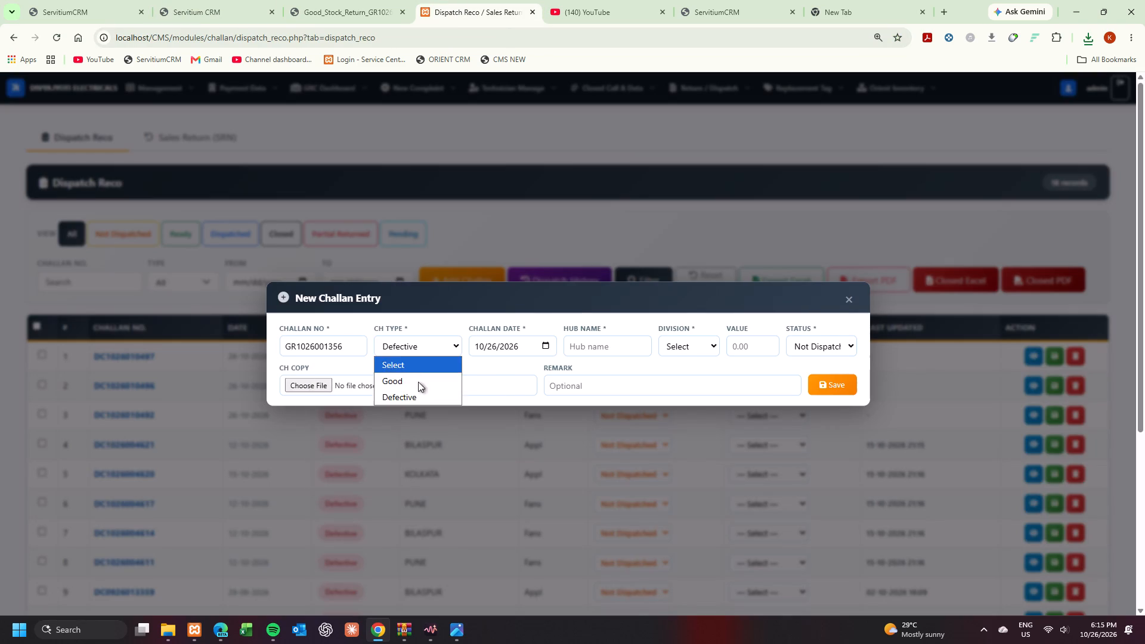
left_click(418, 382)
Fill in the entry's hub as BILASPUR, copied from the challan PDF, with division Fans and value 2914, checking against the PDF.
left_click(614, 342)
left_click(349, 0)
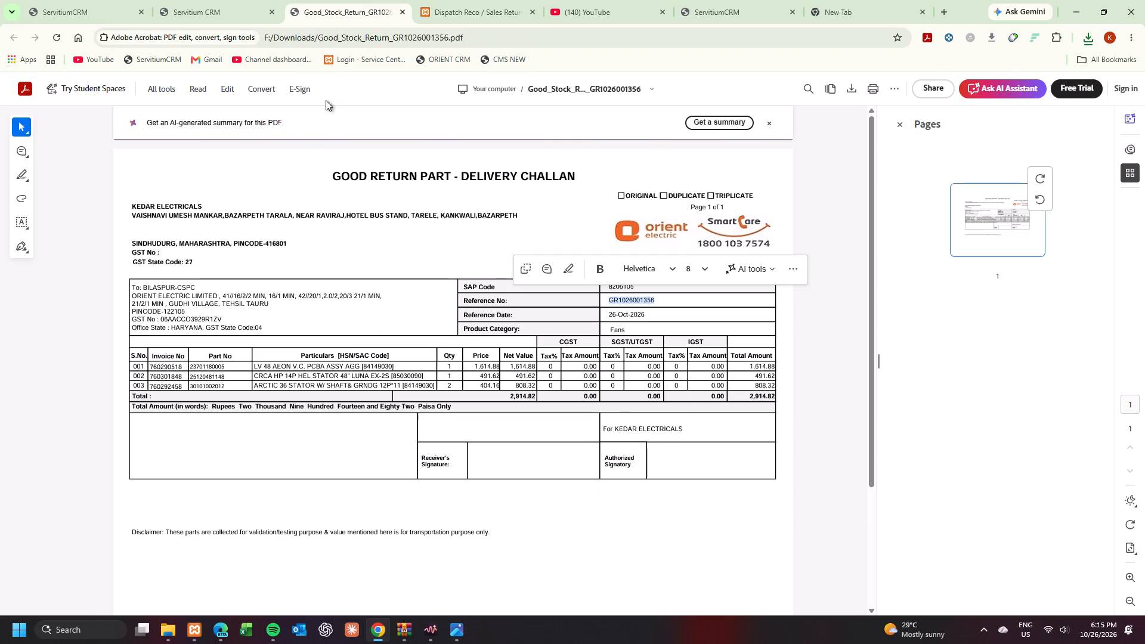
double_click(157, 287)
key("ctrl+c")
left_click(424, 0)
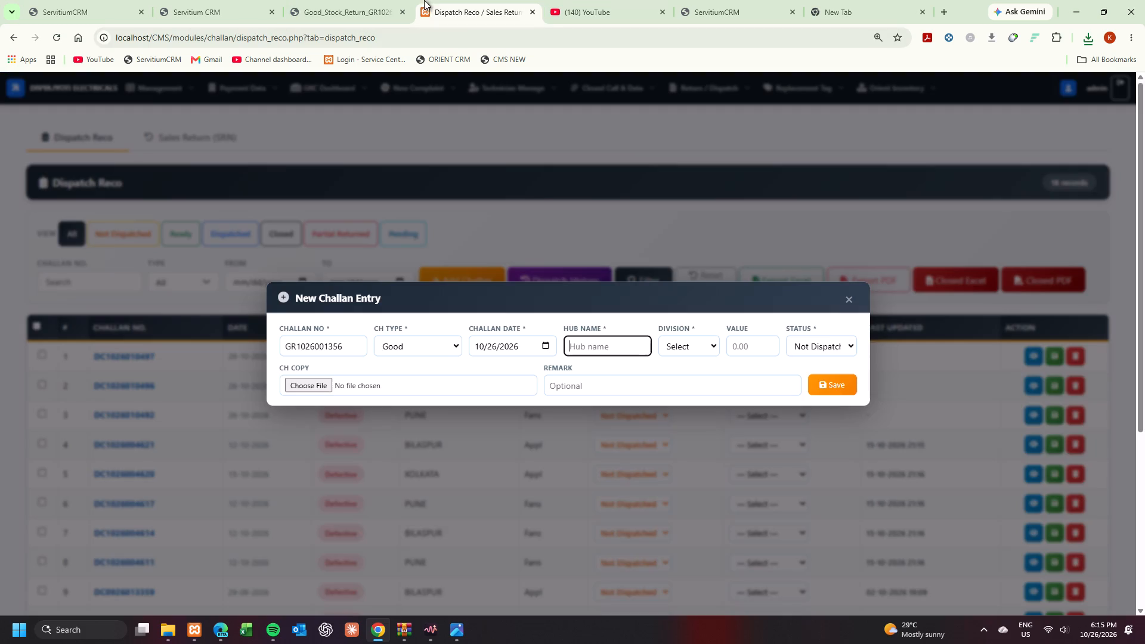
key("ctrl+v")
left_click(698, 351)
left_click(691, 380)
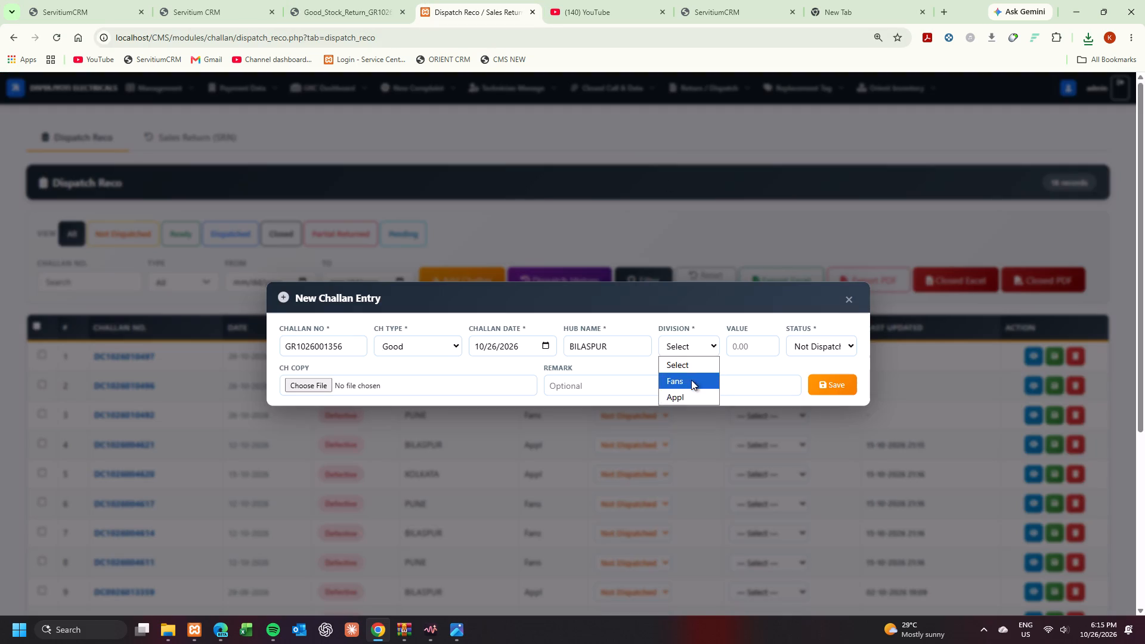
left_click(747, 346)
type("2914")
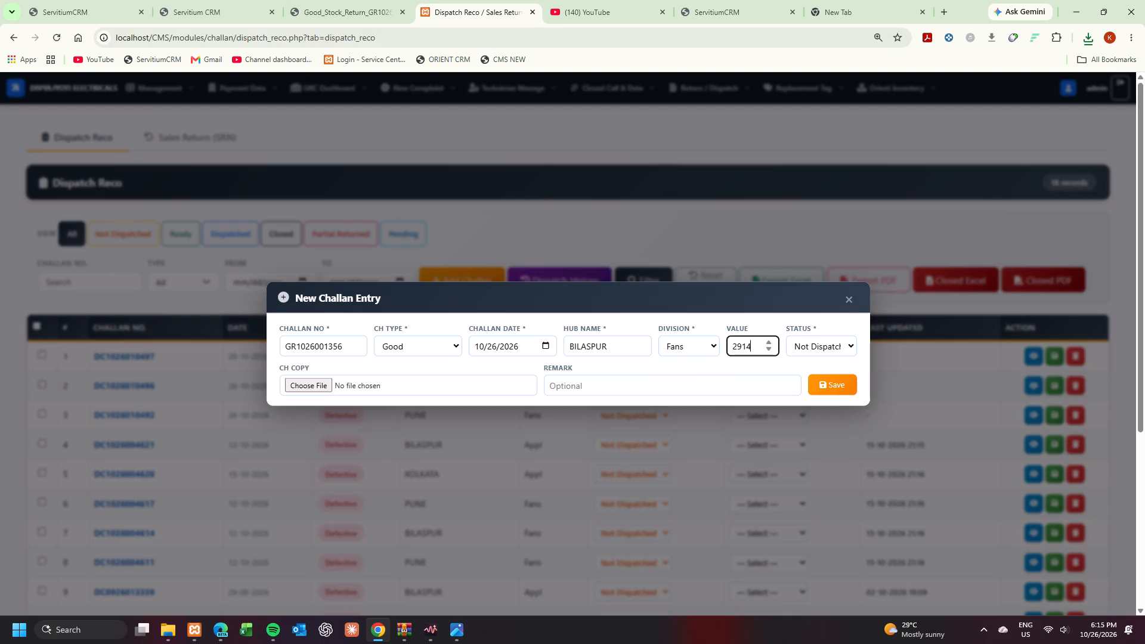
left_click(372, 0)
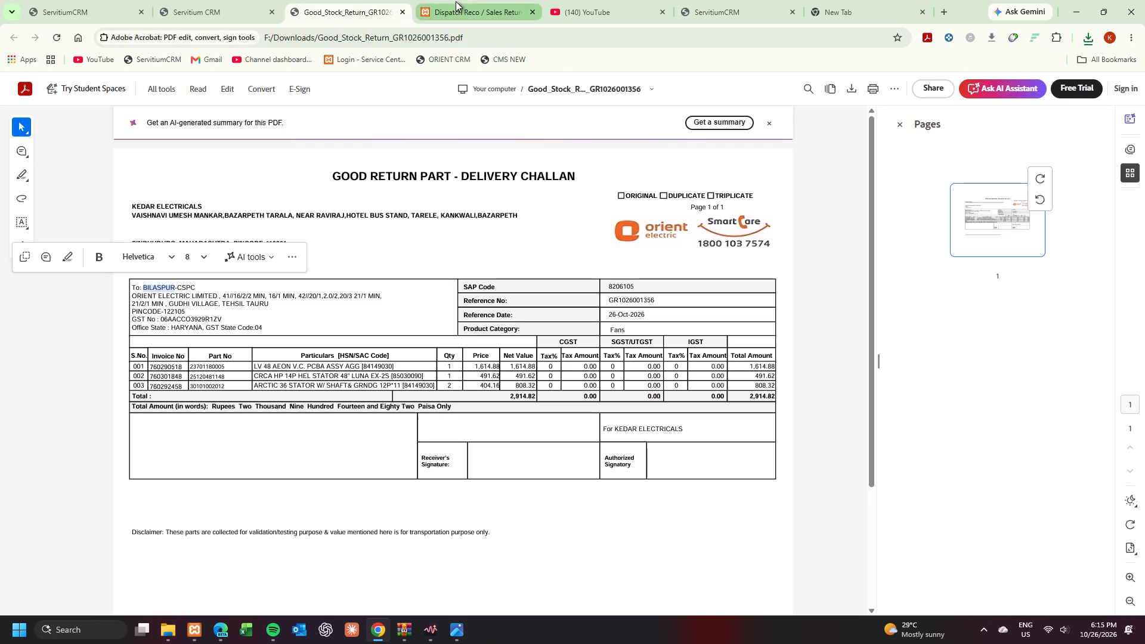
left_click(441, 1)
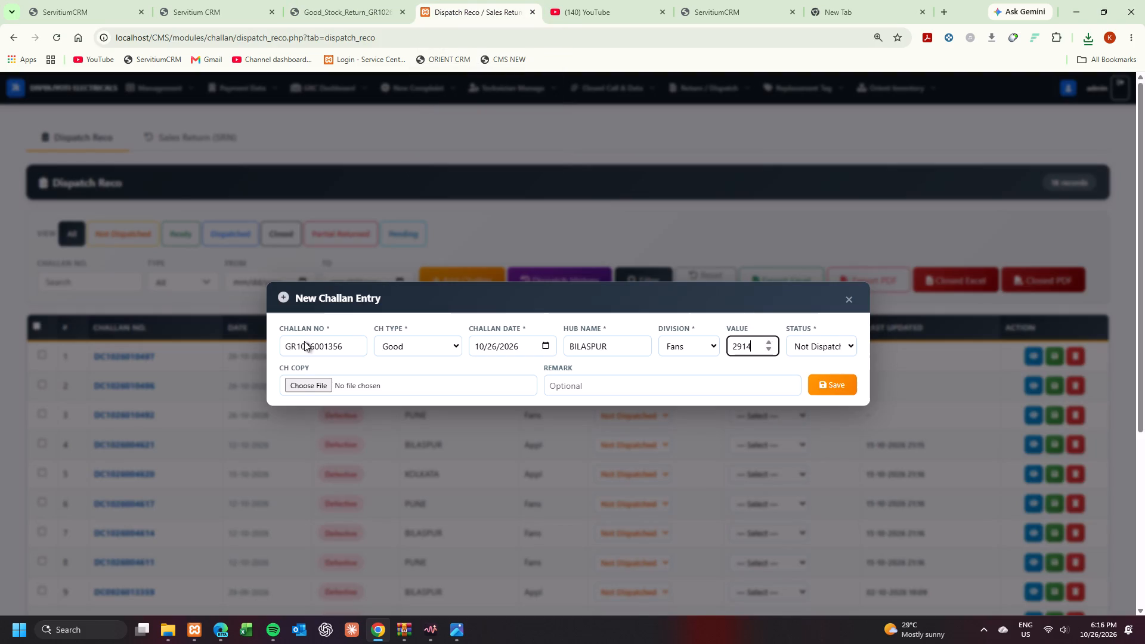
left_click(299, 380)
left_click(166, 154)
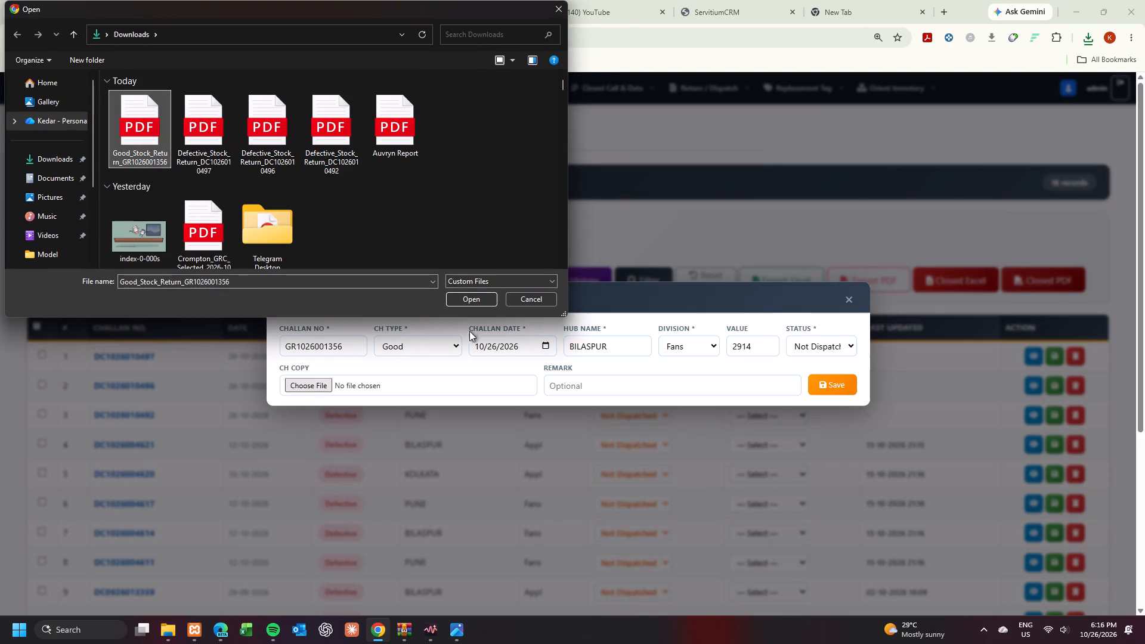
left_click(475, 301)
left_click(816, 382)
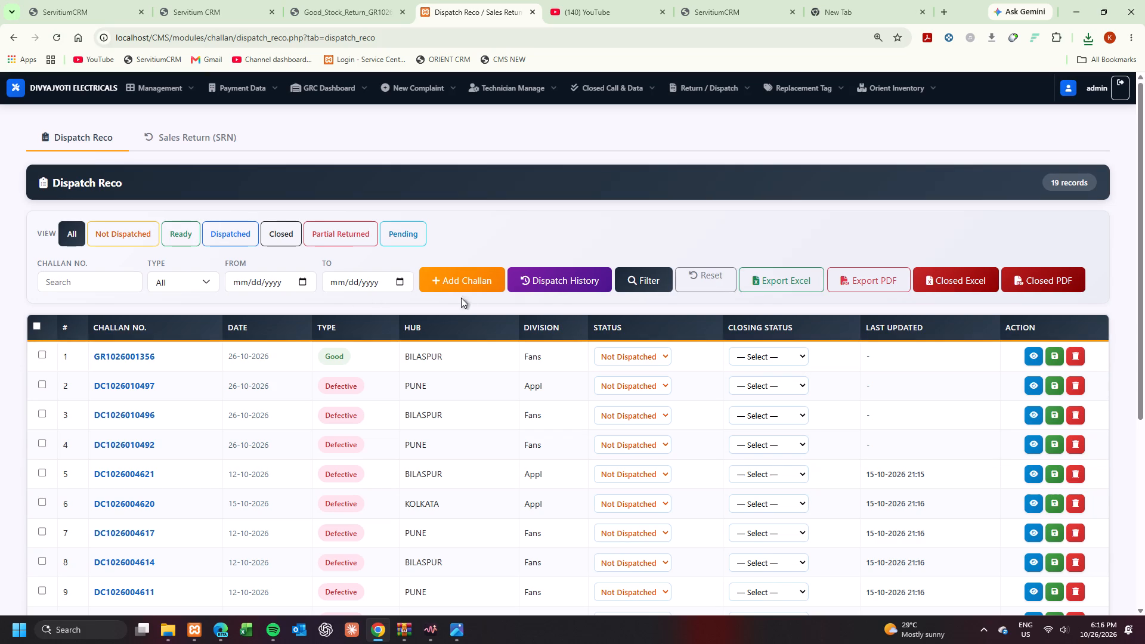
left_click(460, 273)
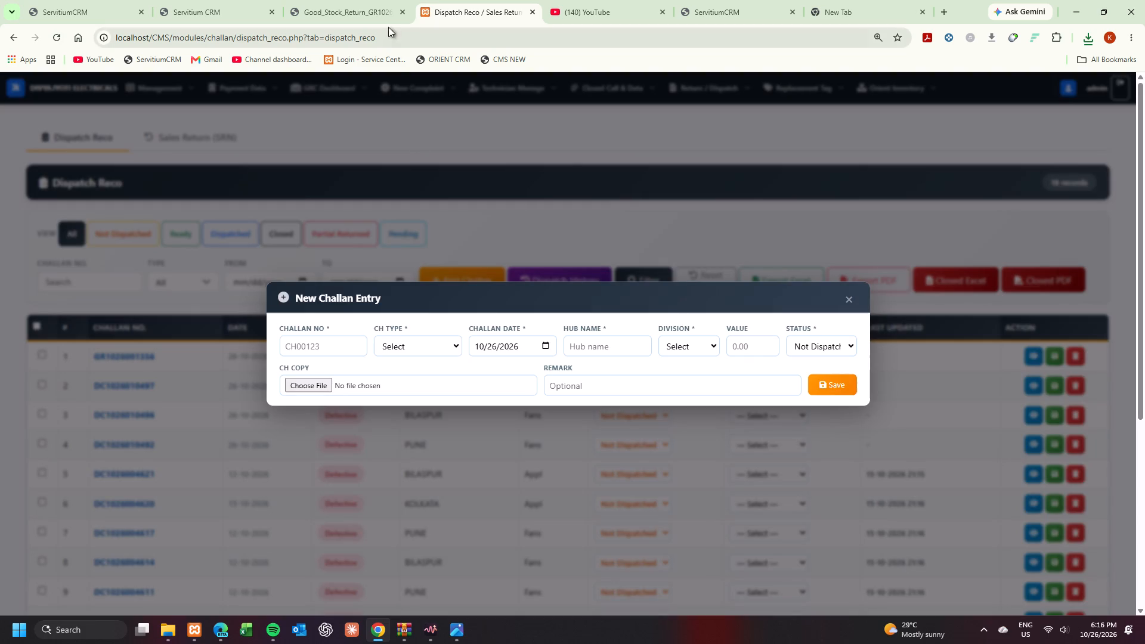
left_click(404, 10)
left_click(193, 17)
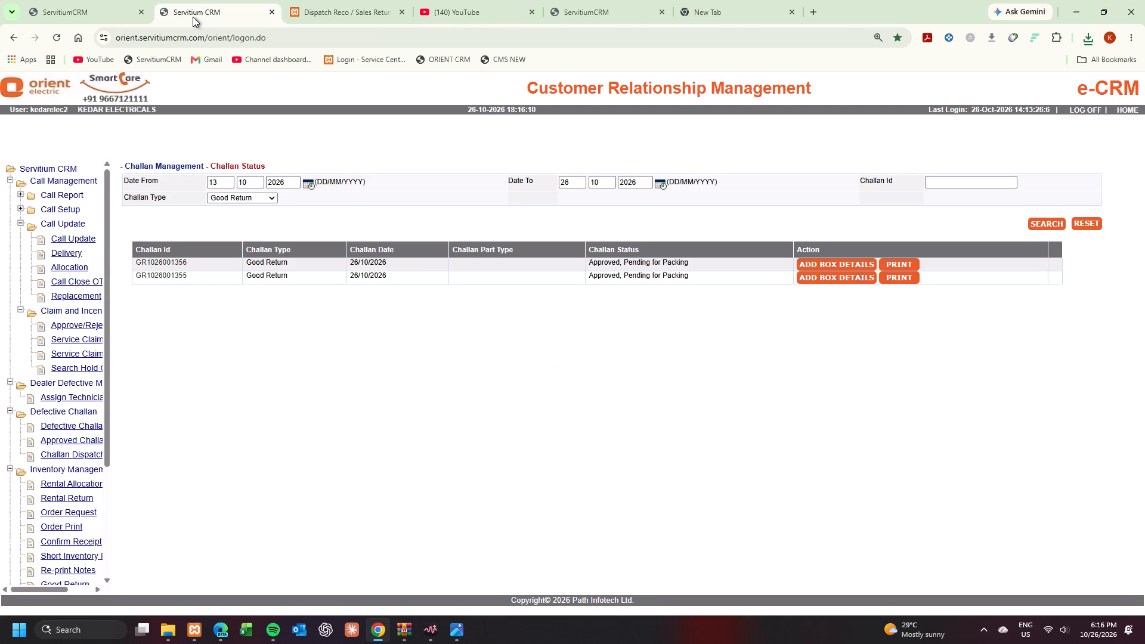
left_click(899, 279)
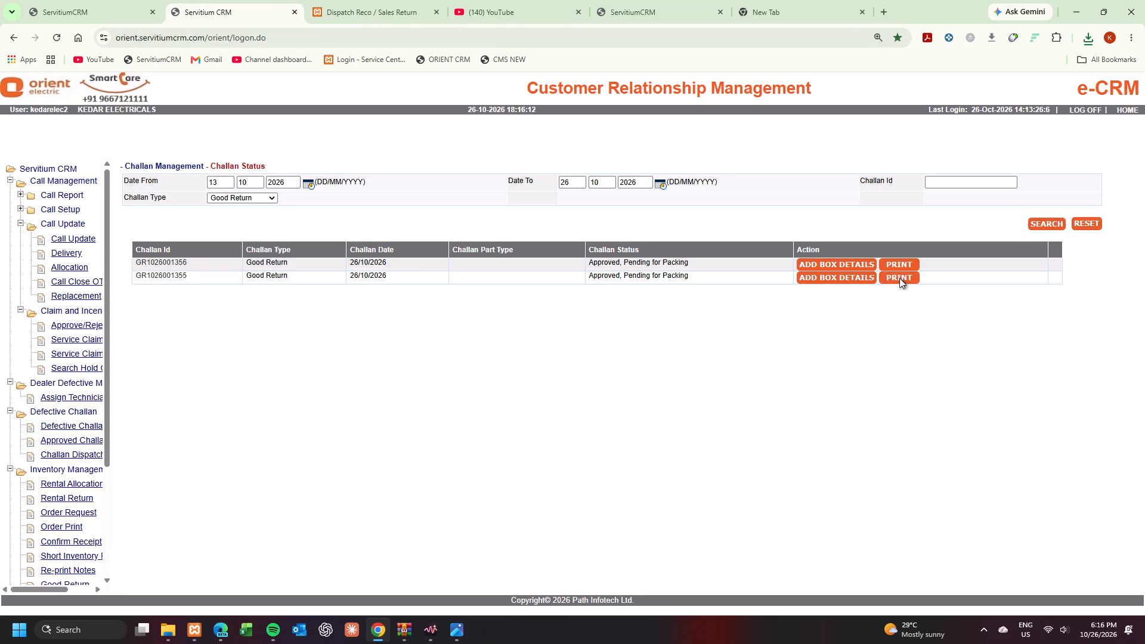
left_click(974, 63)
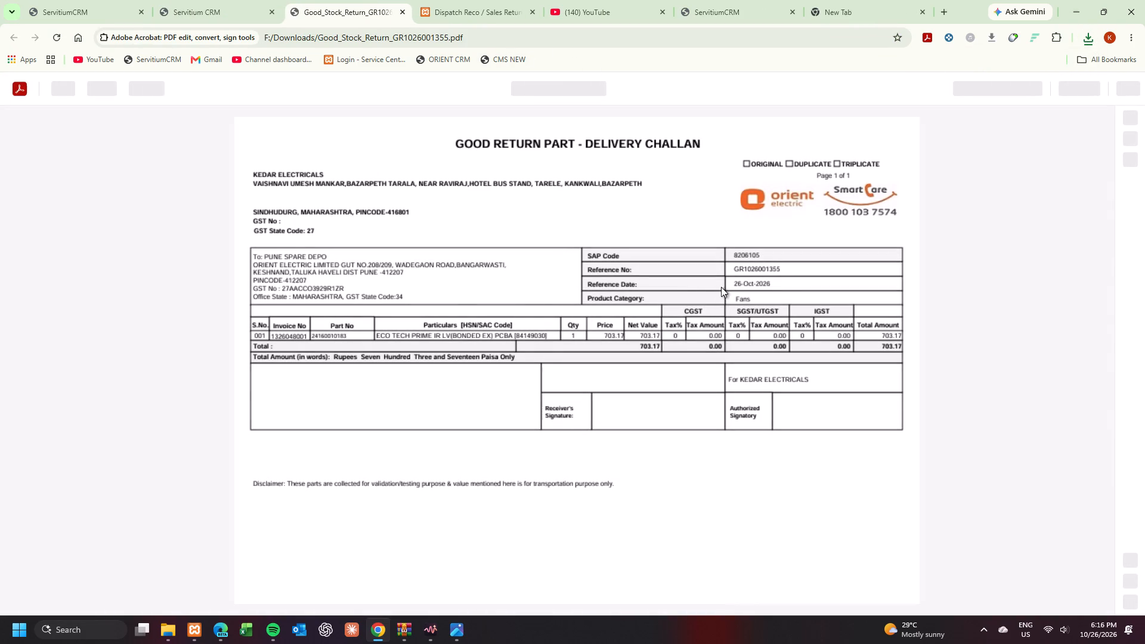
double_click(628, 256)
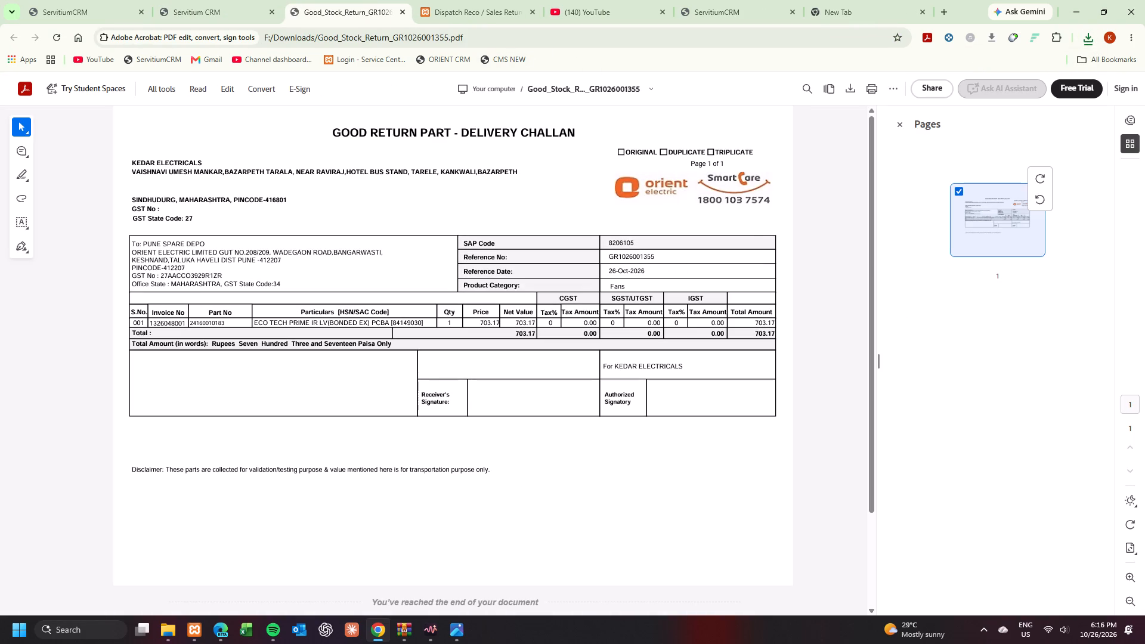
key("ctrl+c")
left_click(494, 0)
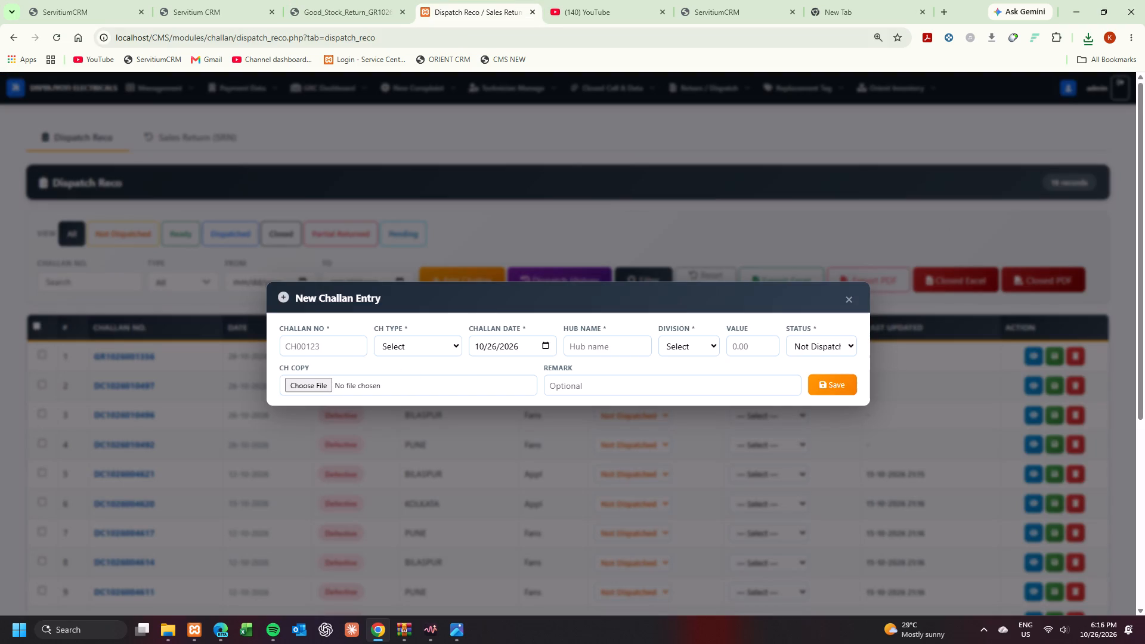
left_click(335, 341)
key("ctrl+v")
left_click(441, 348)
left_click(423, 385)
Fill in the entry's hub as PUNE, copied from the challan PDF's addressee.
left_click(339, 0)
double_click(157, 284)
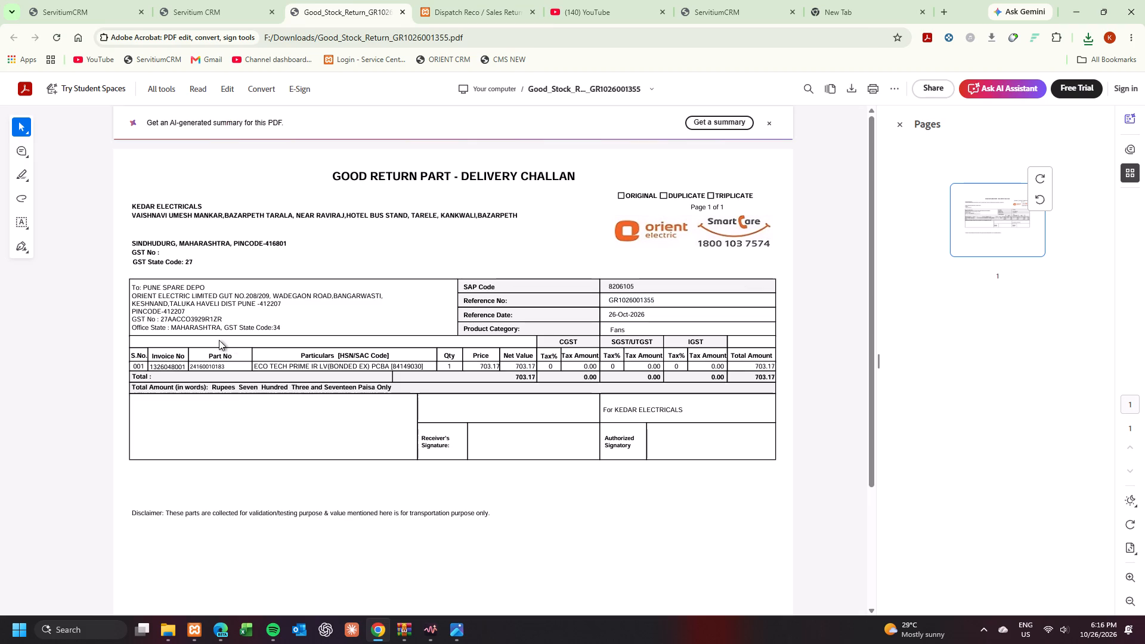
double_click(149, 286)
key("ctrl+c")
left_click(443, 0)
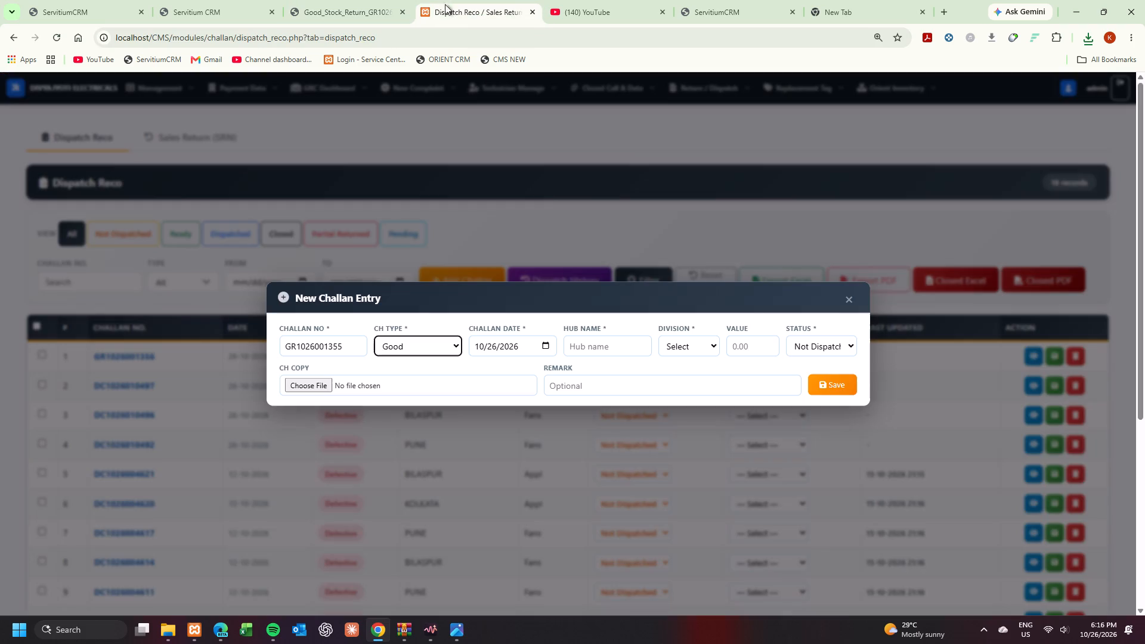
key("ctrl+v")
left_click(599, 345)
key("ctrl+v")
Set the entry's division to Fans and its value to 703, checking the amount against the challan PDF.
left_click(698, 351)
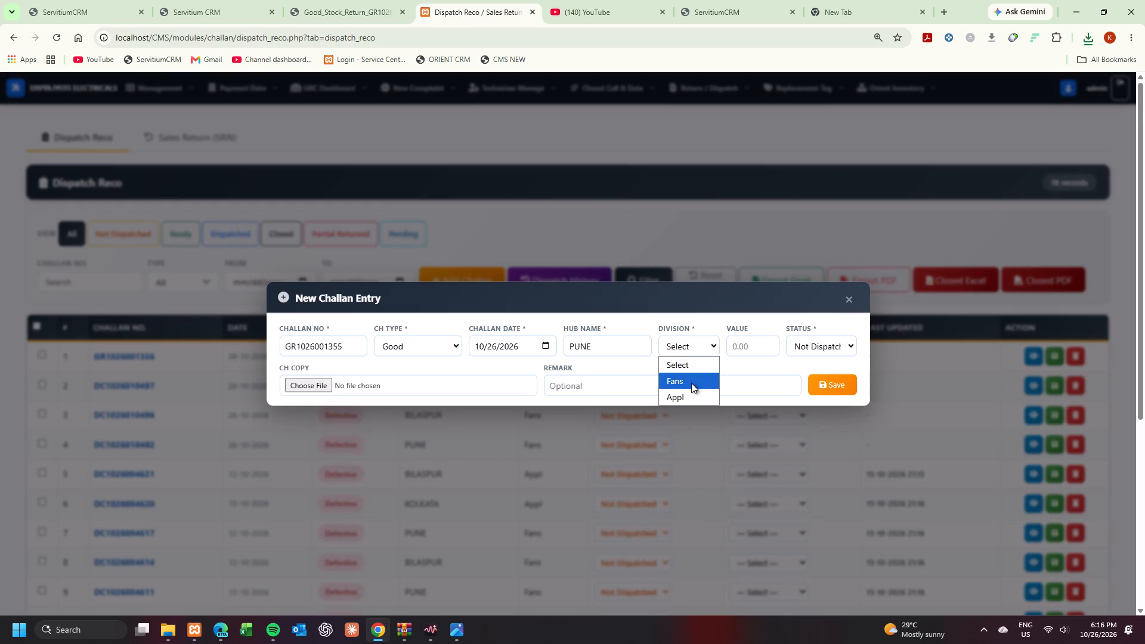
left_click(691, 385)
left_click(751, 357)
left_click(366, 0)
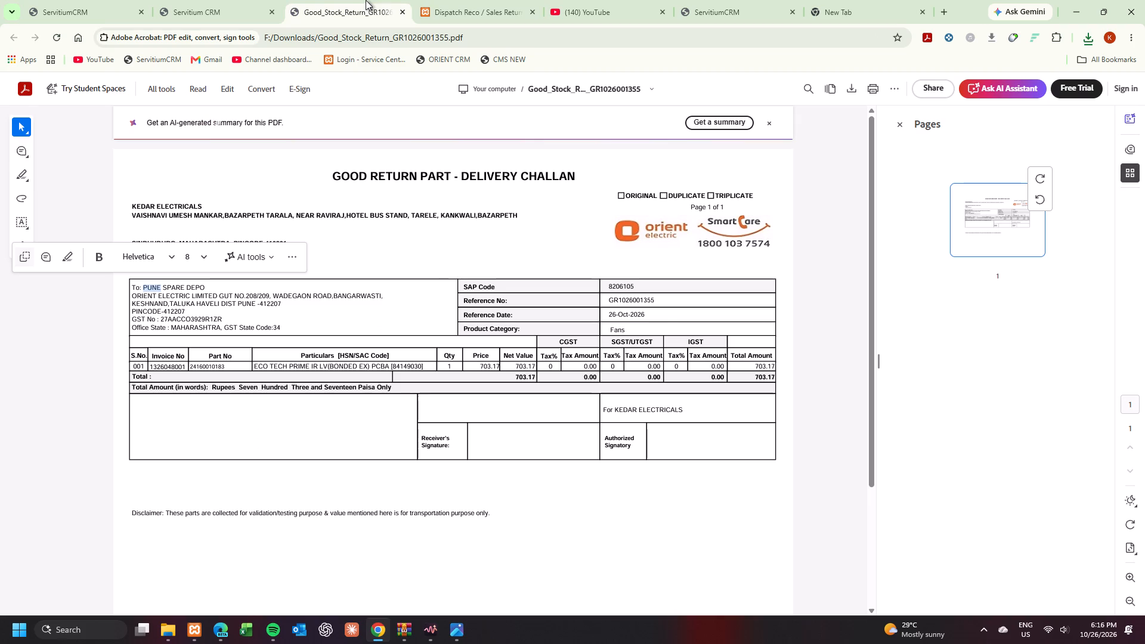
left_click(502, 6)
left_click(753, 348)
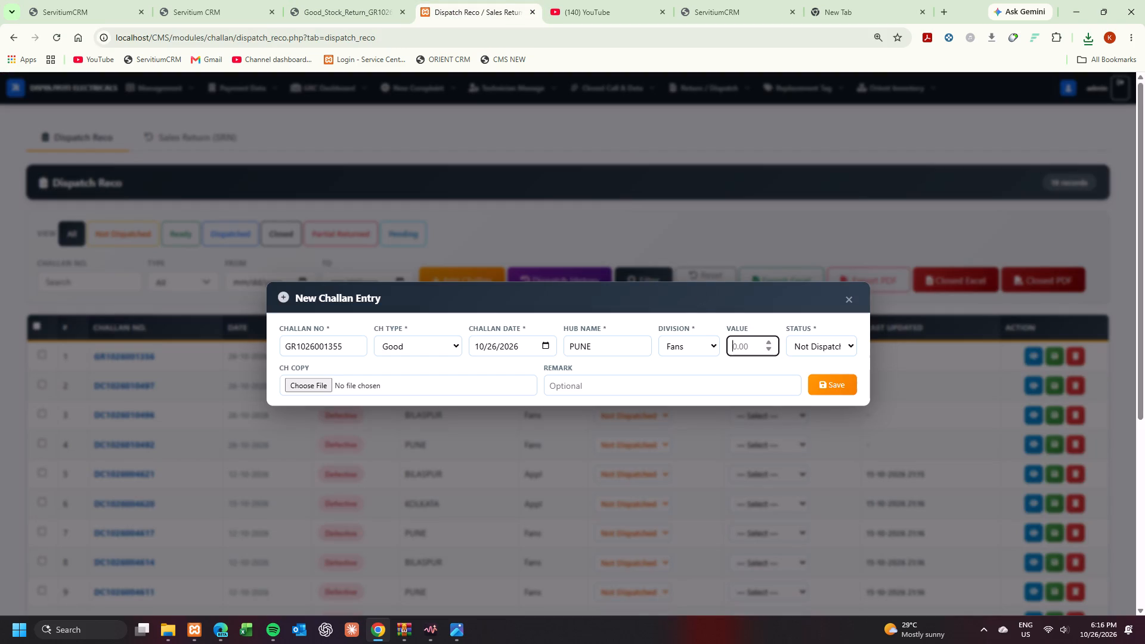
type("703")
left_click(312, 389)
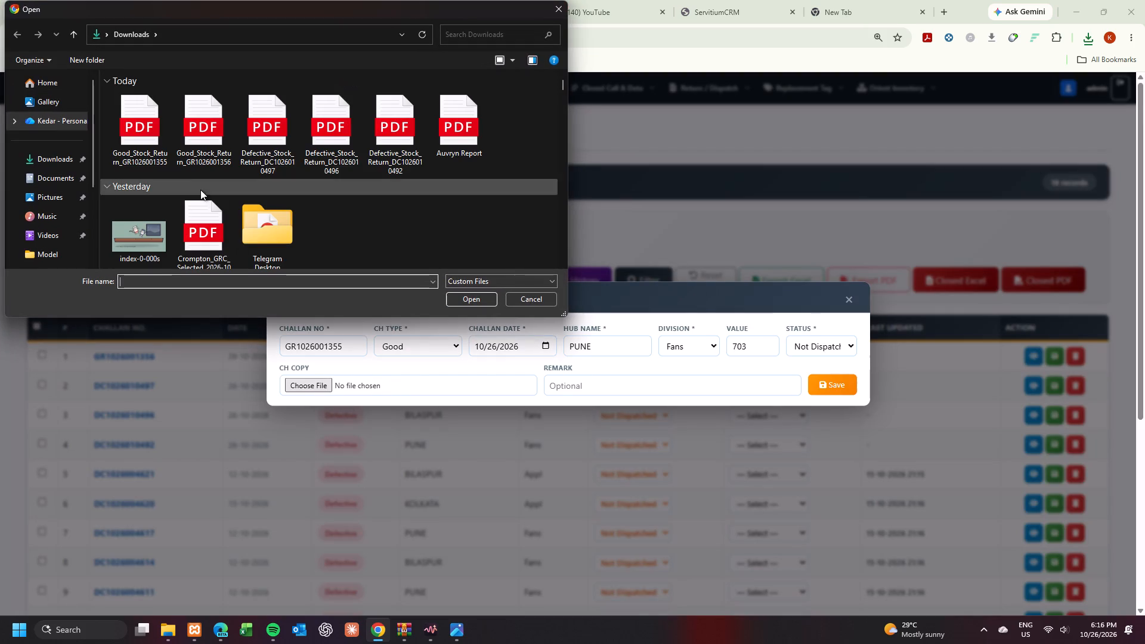
left_click(160, 163)
left_click(478, 300)
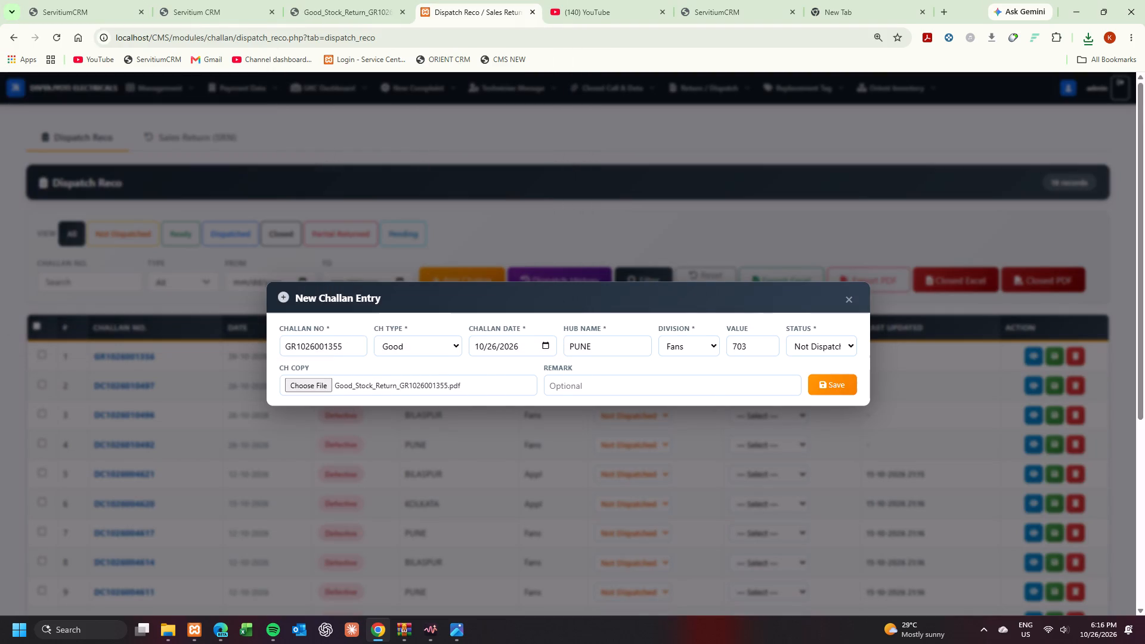
left_click(830, 387)
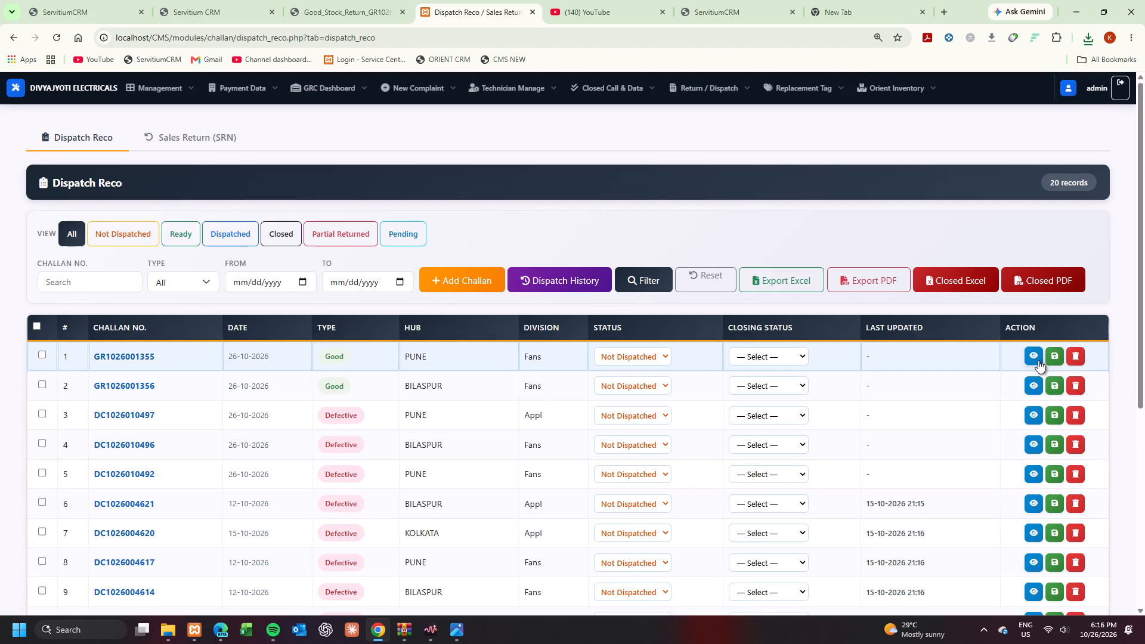
left_click(1040, 357)
left_click(143, 135)
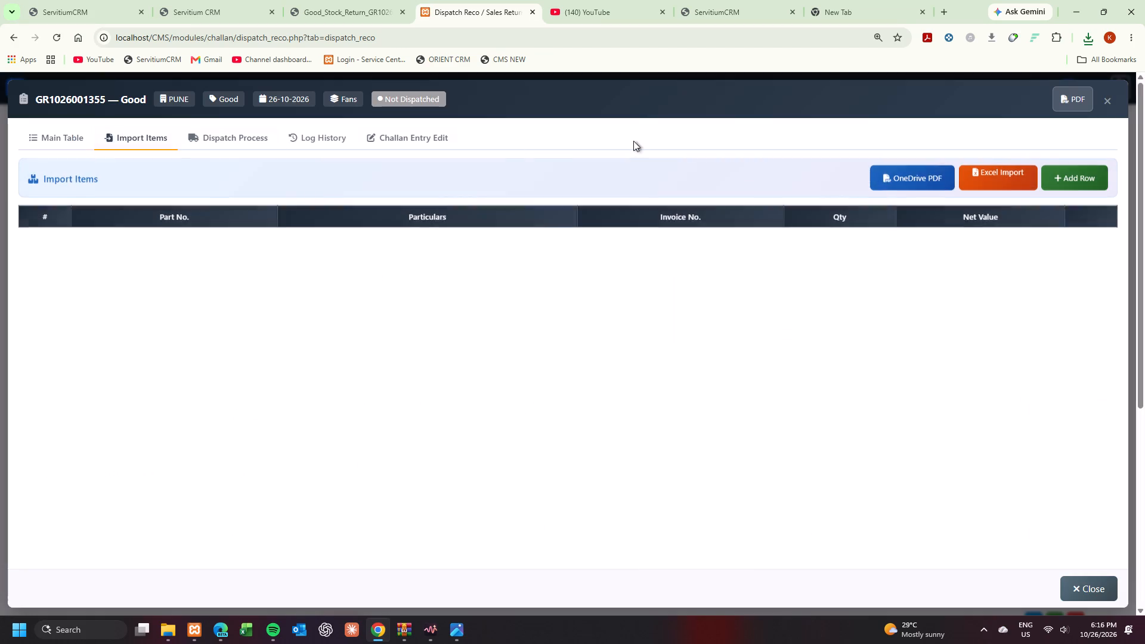
left_click(924, 180)
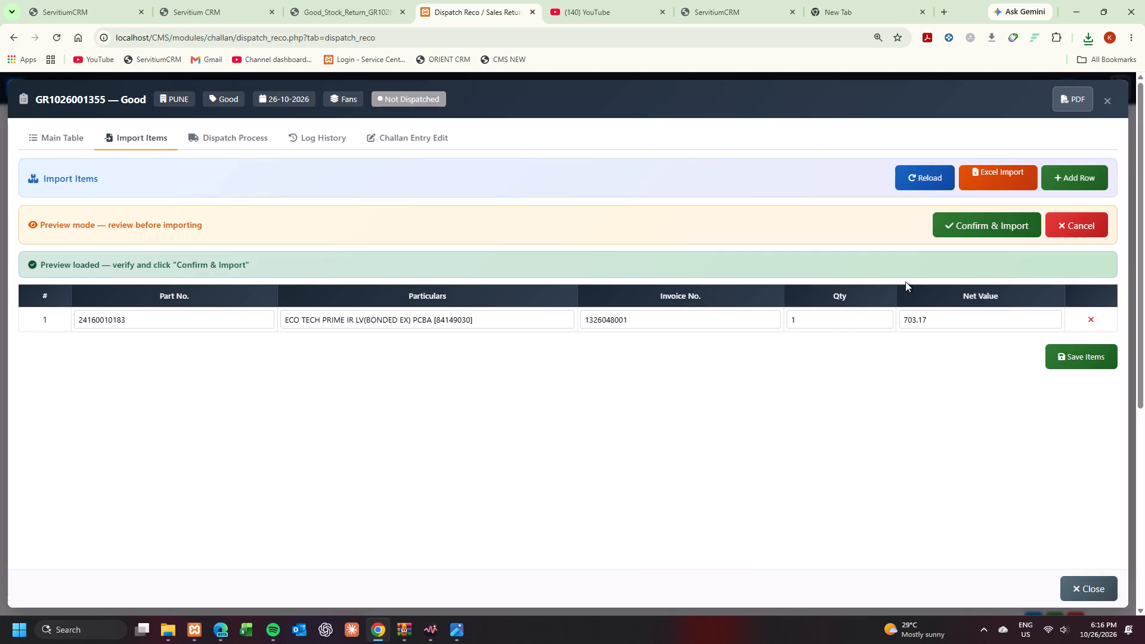
left_click(1010, 225)
left_click(1083, 314)
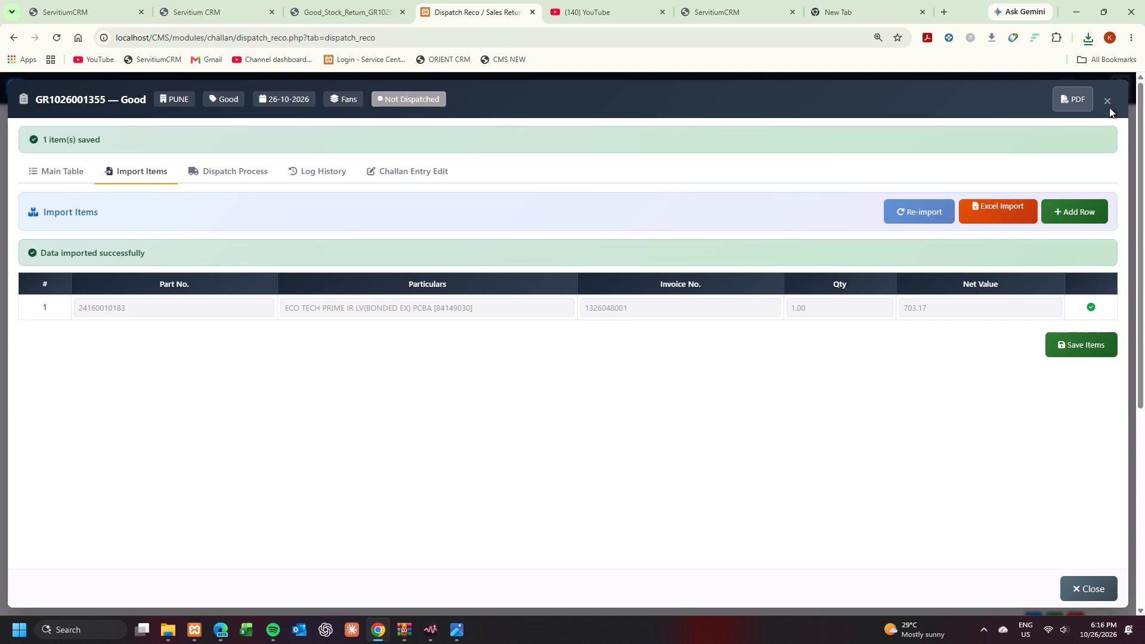
left_click(1110, 106)
left_click(1032, 381)
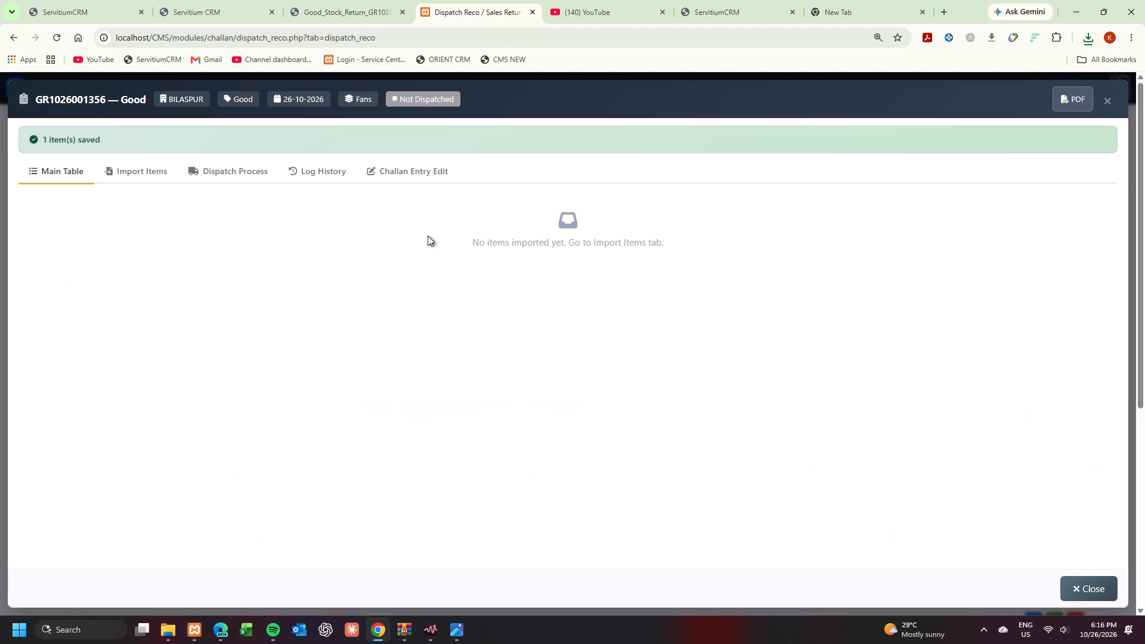
left_click(165, 174)
left_click(916, 215)
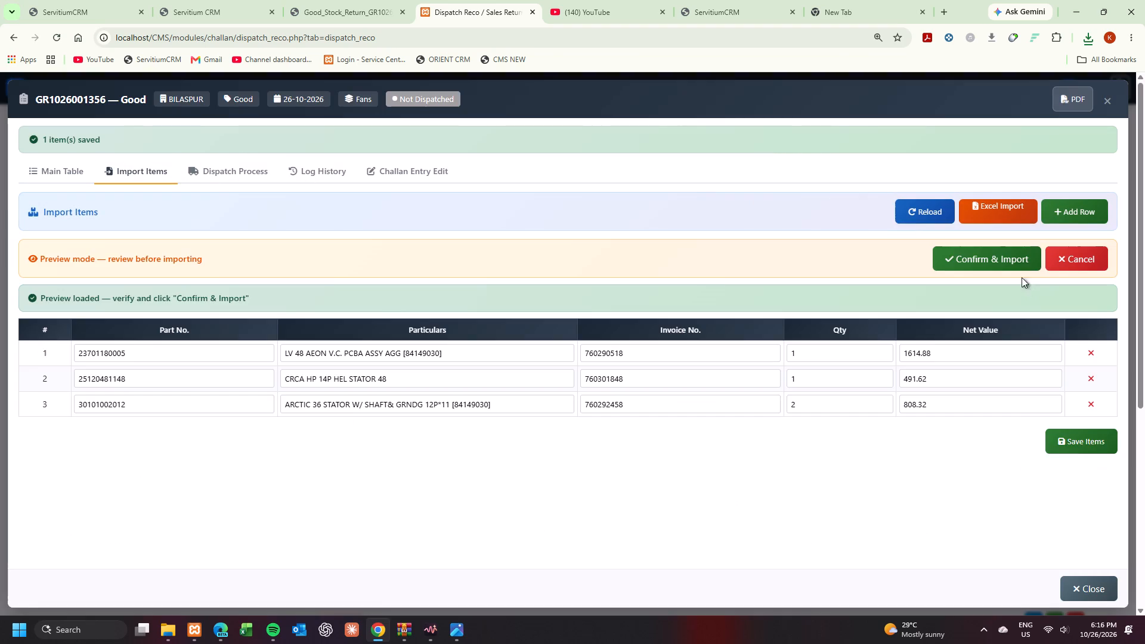
left_click(968, 247)
left_click(1083, 370)
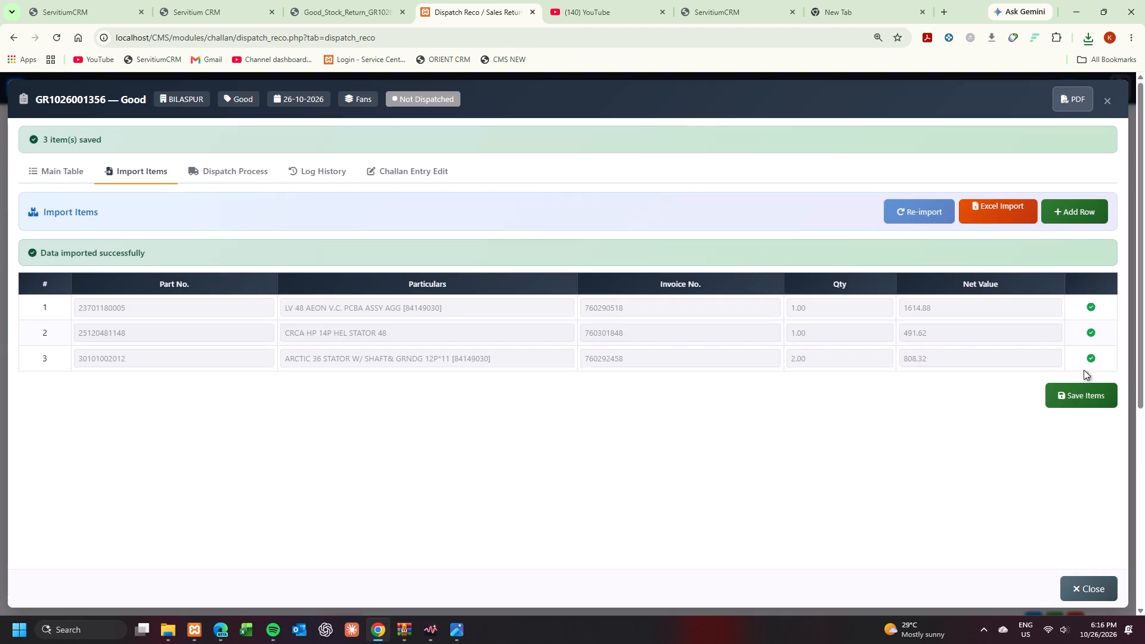
left_click(1112, 98)
left_click(1035, 413)
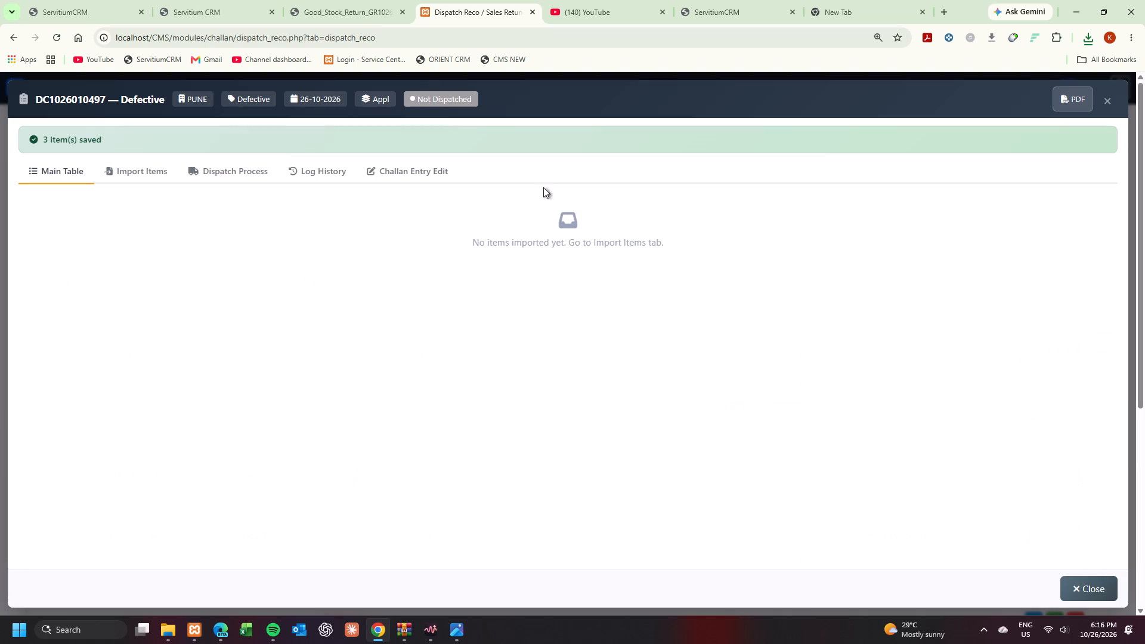
left_click(144, 174)
left_click(900, 215)
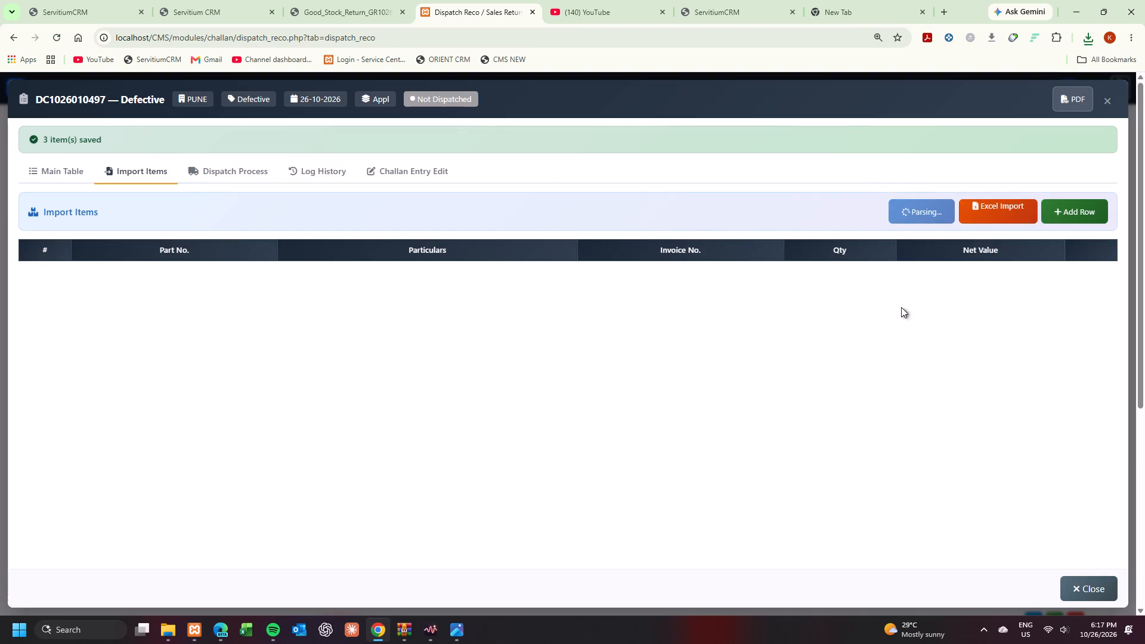
left_click(991, 253)
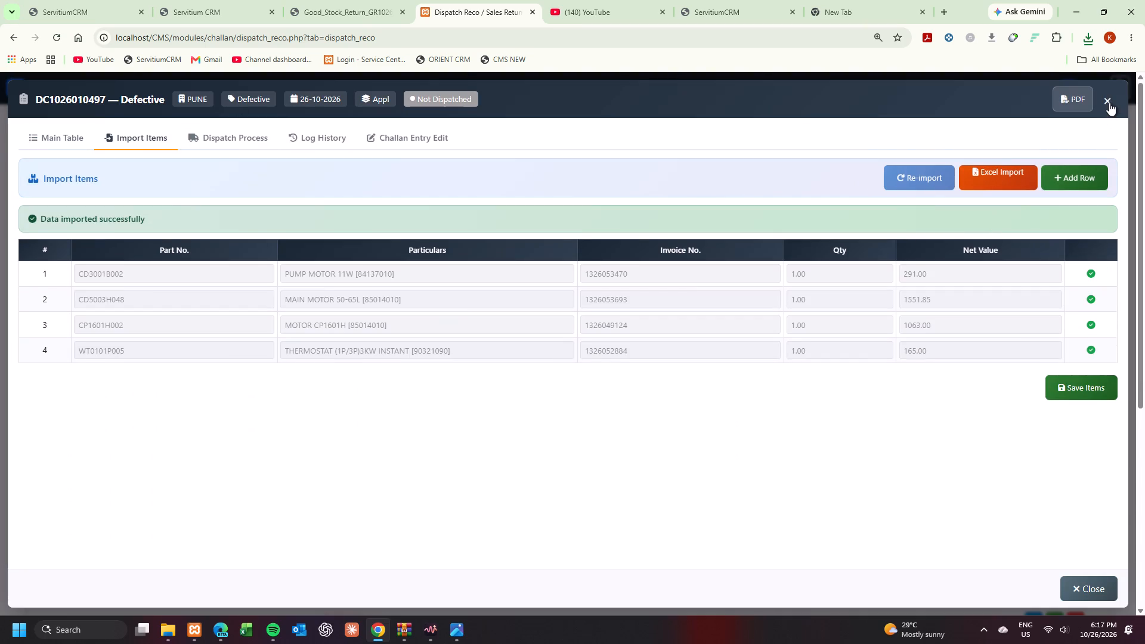
left_click(1109, 103)
left_click(1033, 447)
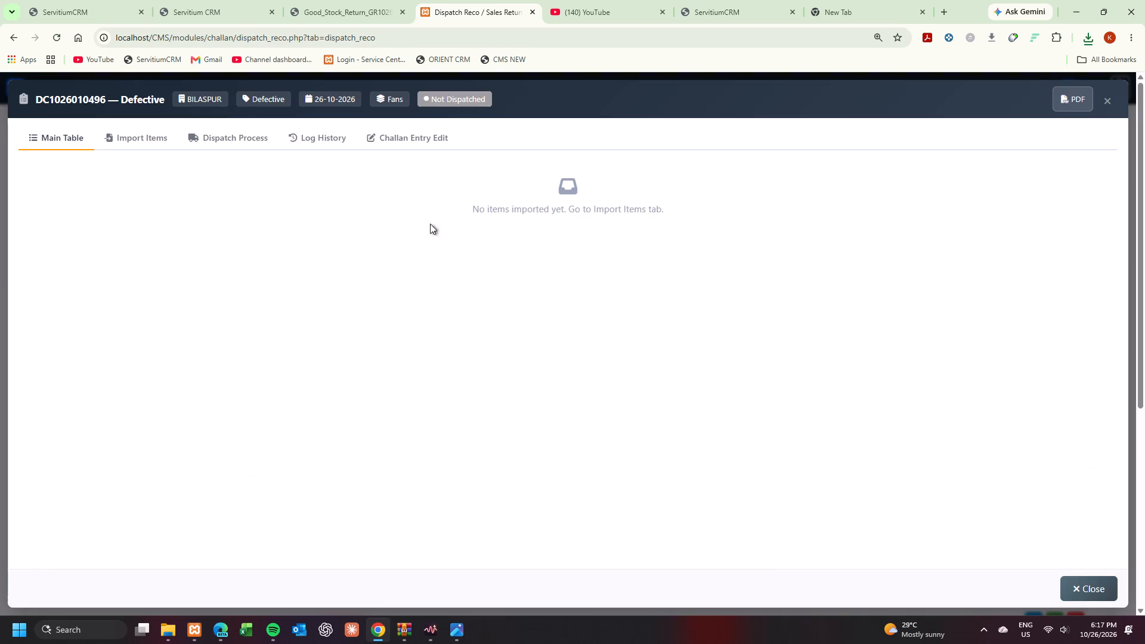
left_click(148, 143)
left_click(919, 178)
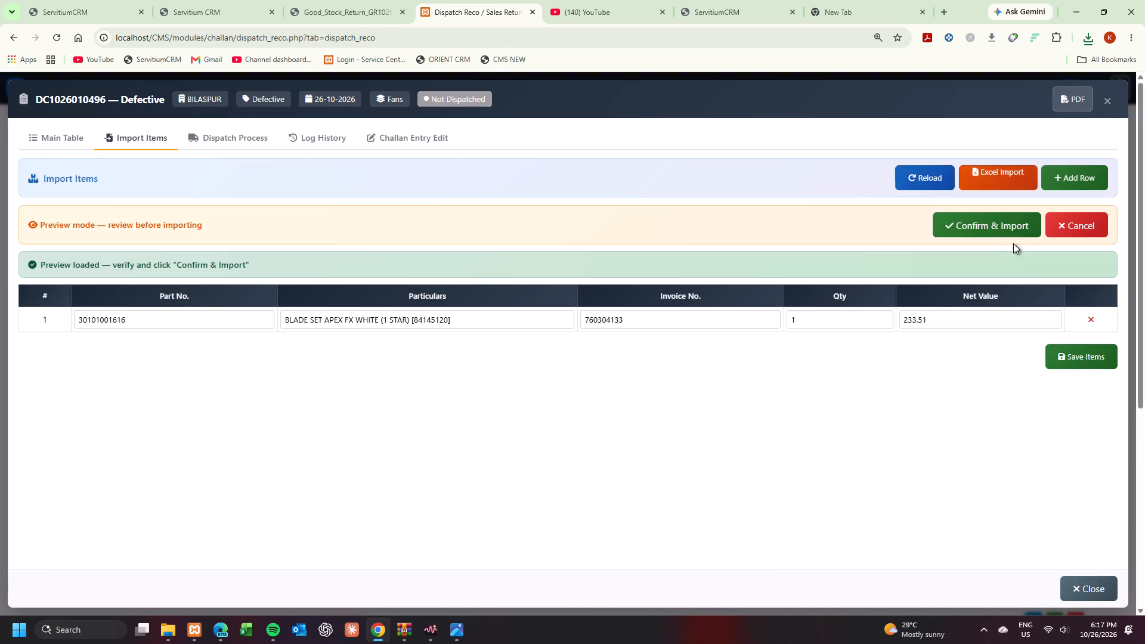
left_click(1002, 225)
left_click(1107, 103)
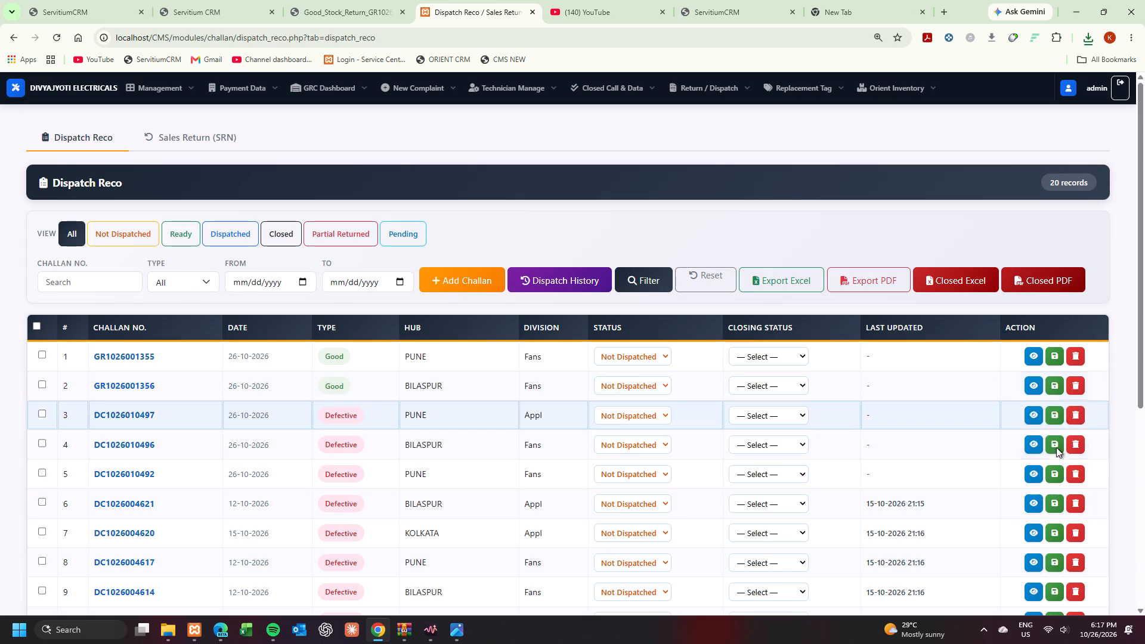
left_click(1039, 469)
left_click(110, 143)
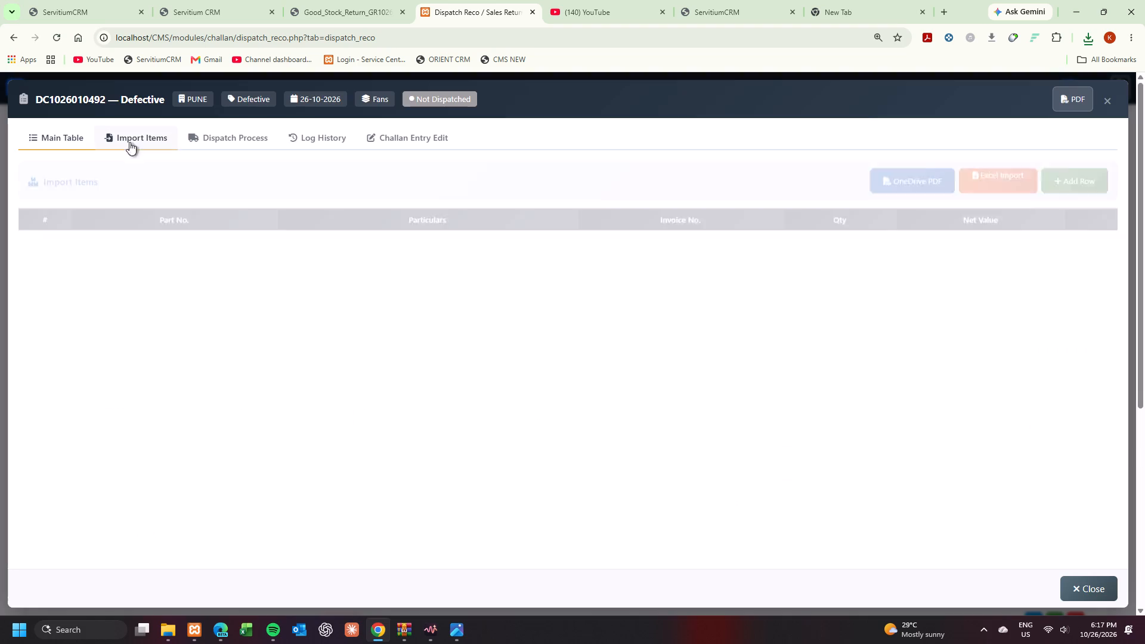
left_click(911, 184)
left_click(967, 221)
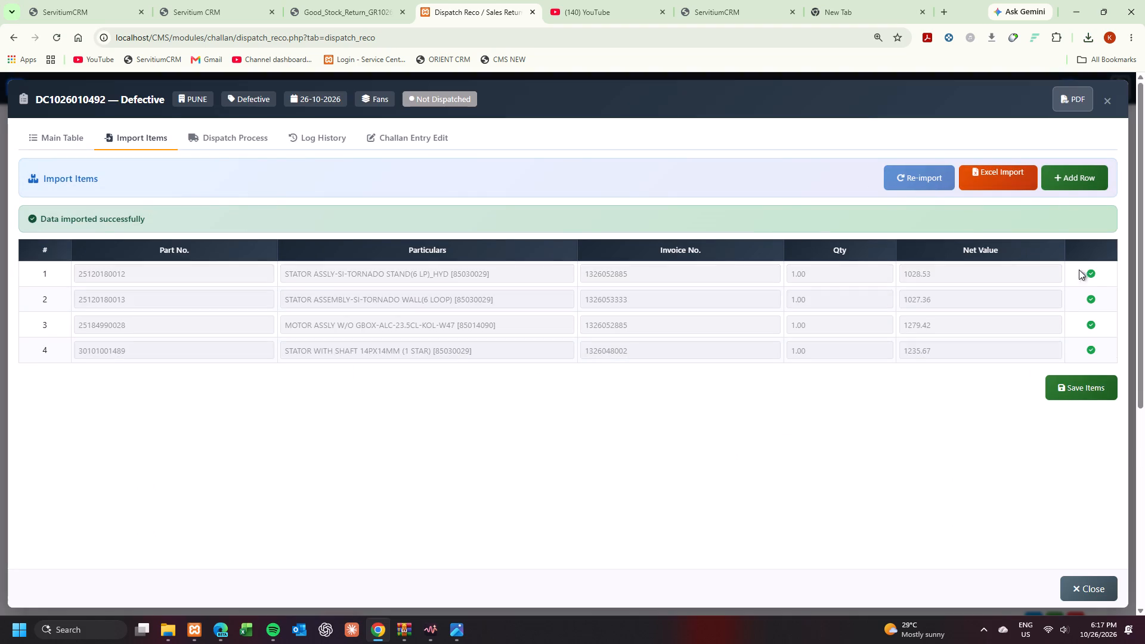
left_click(1062, 391)
left_click(1109, 97)
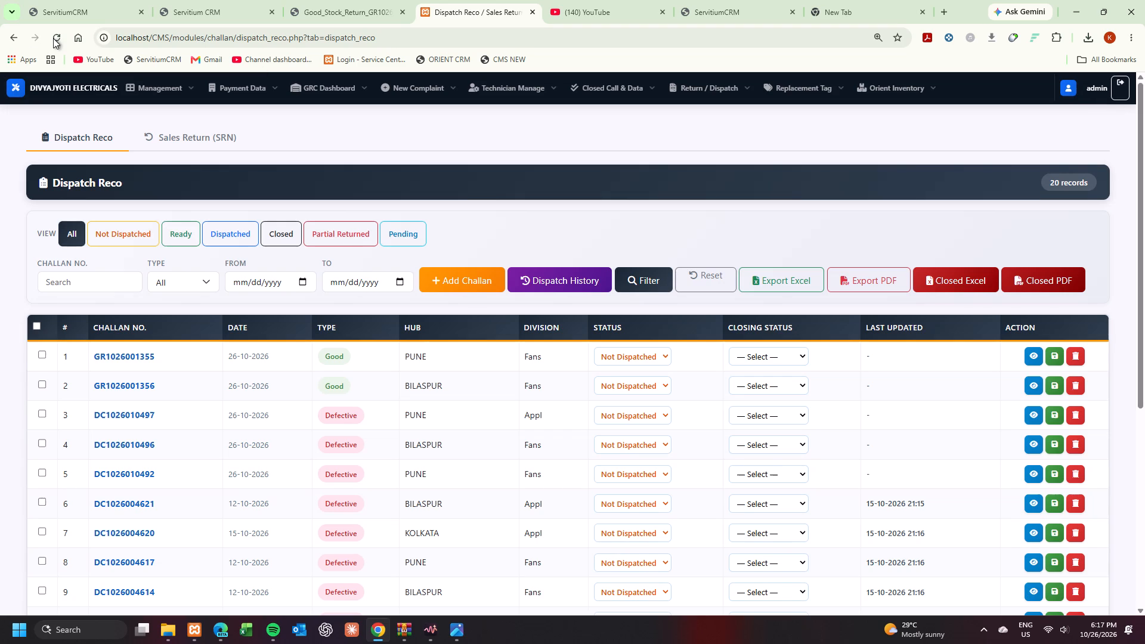
Reload the Dispatch Reco list and select all of its challans.
left_click(53, 38)
left_click(41, 324)
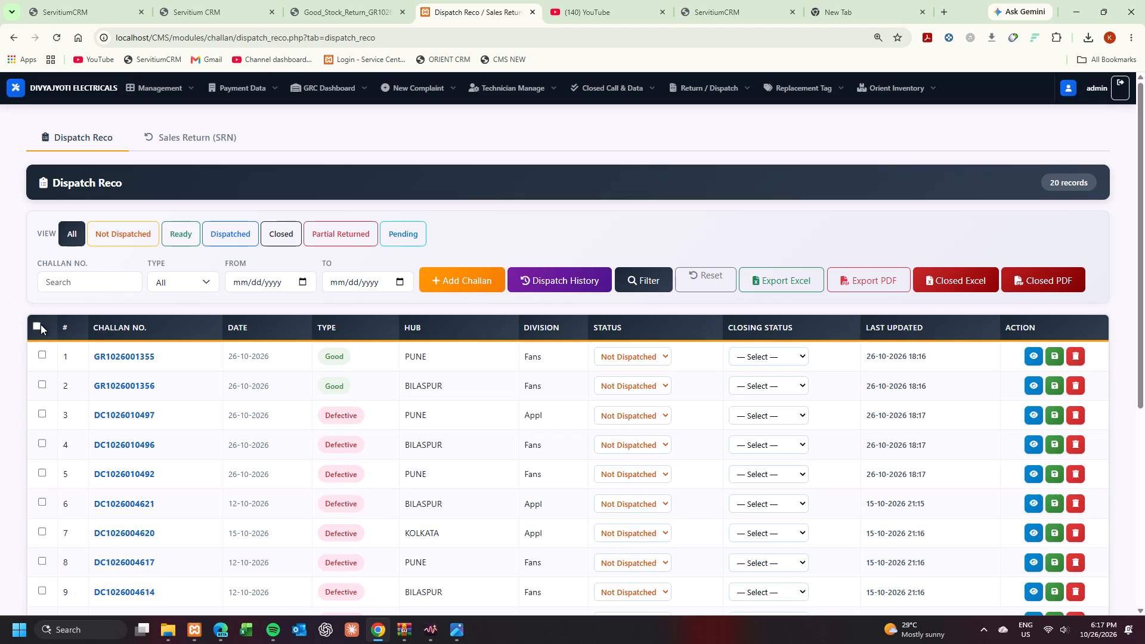
scroll(41, 326, "down", 3)
scroll(143, 398, "up", 1)
scroll(194, 414, "down", 6)
scroll(360, 435, "down", 1)
scroll(361, 435, "up", 7)
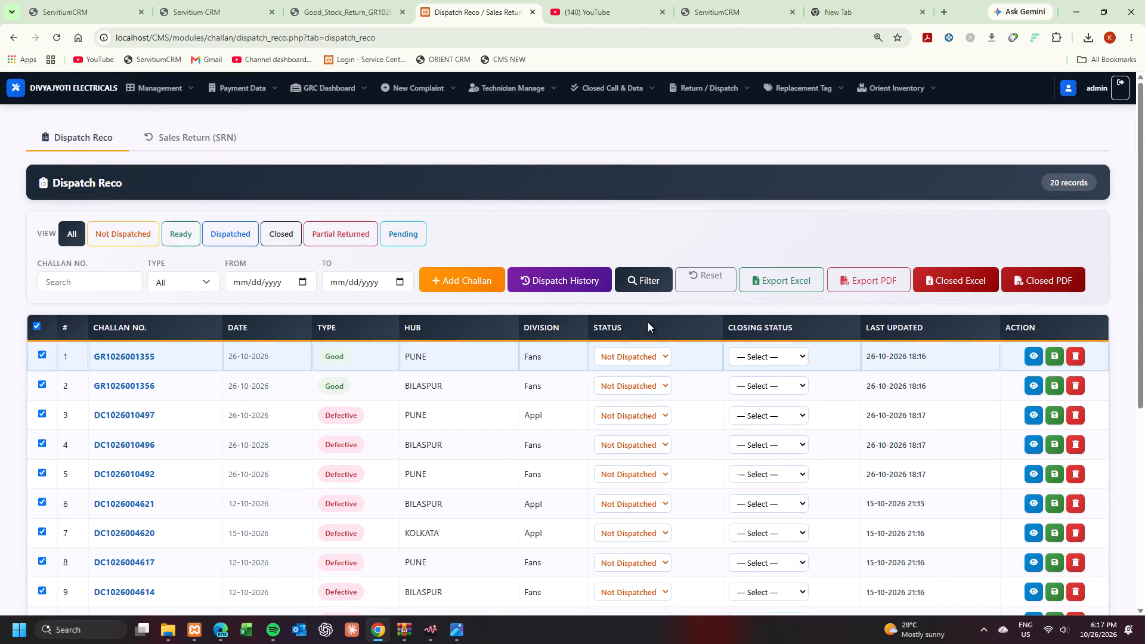
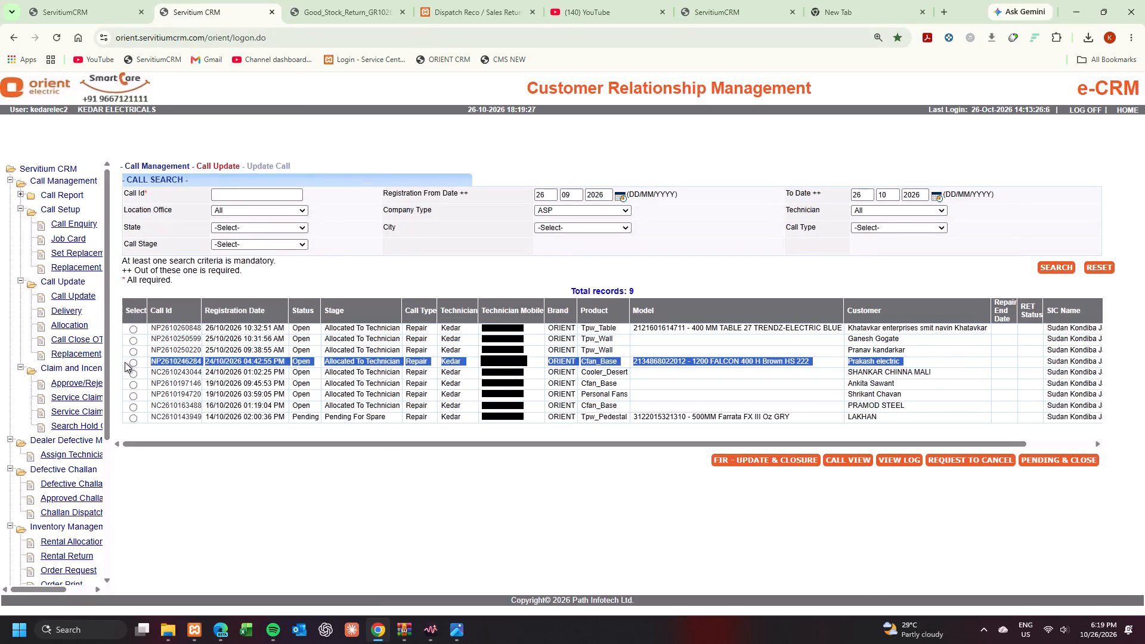
left_click(131, 365)
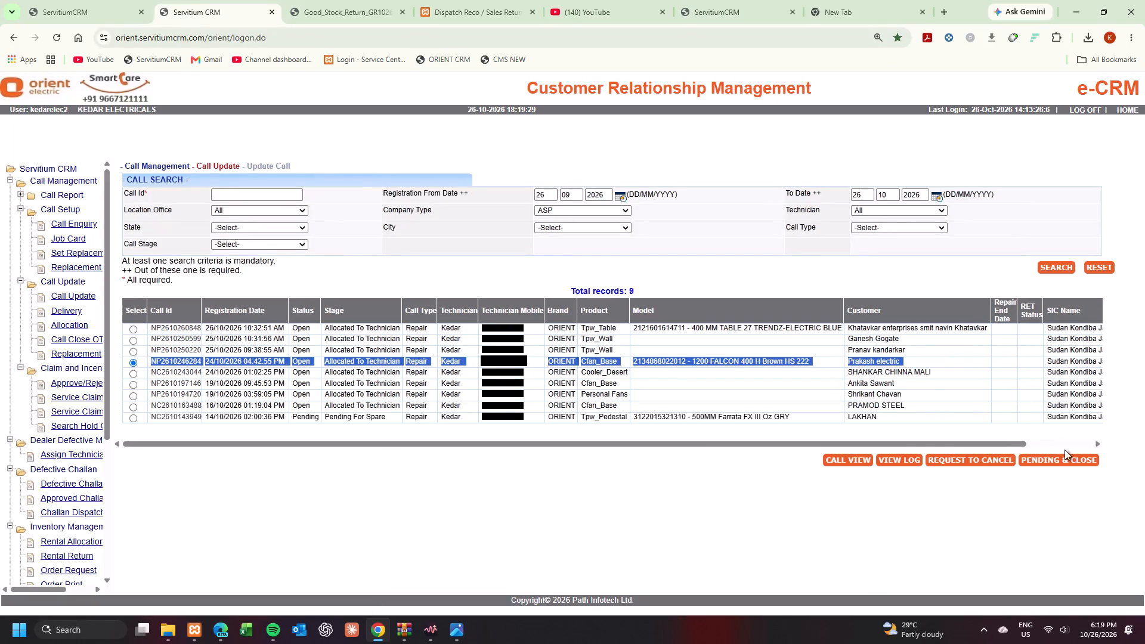
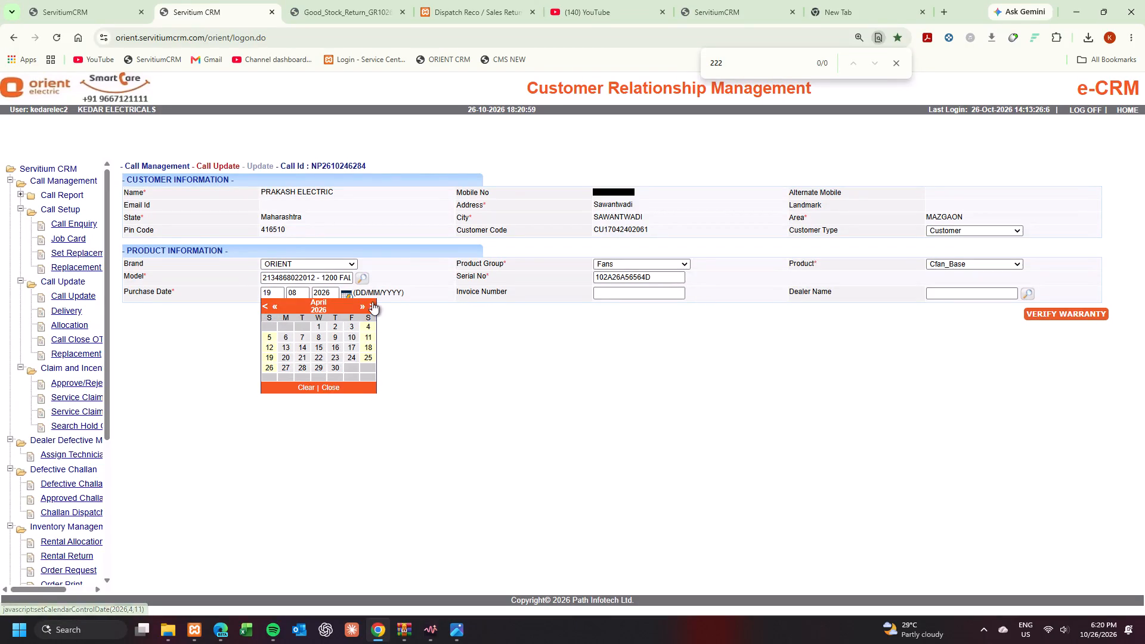
Set the fan's purchase date to 01/05/2026 and verify its warranty.
left_click(372, 301)
left_click(356, 324)
left_click(1059, 310)
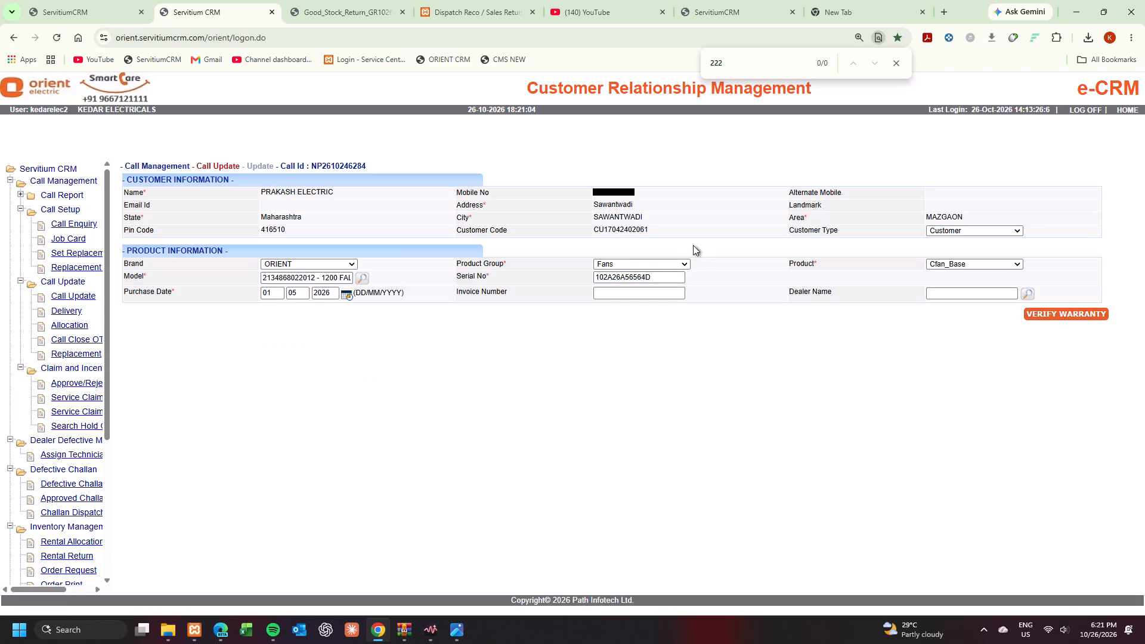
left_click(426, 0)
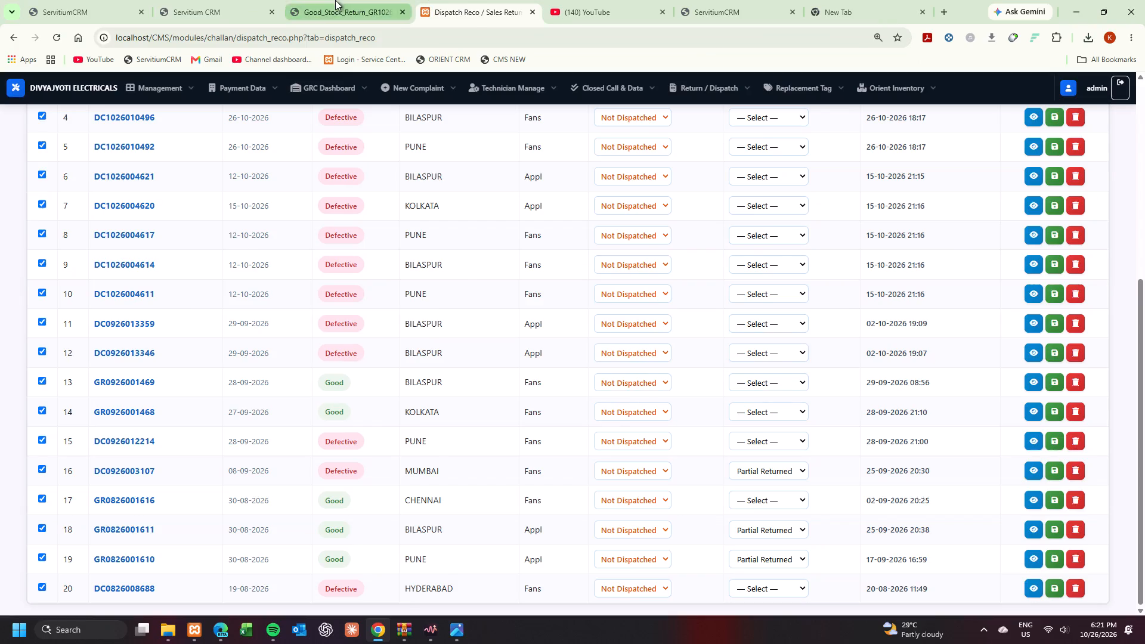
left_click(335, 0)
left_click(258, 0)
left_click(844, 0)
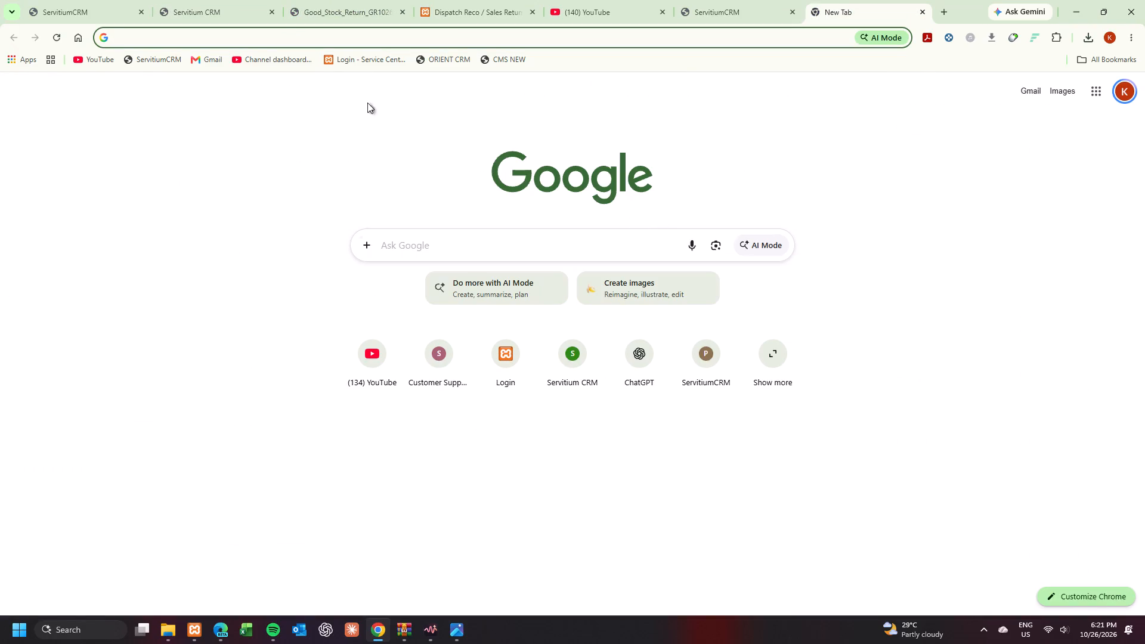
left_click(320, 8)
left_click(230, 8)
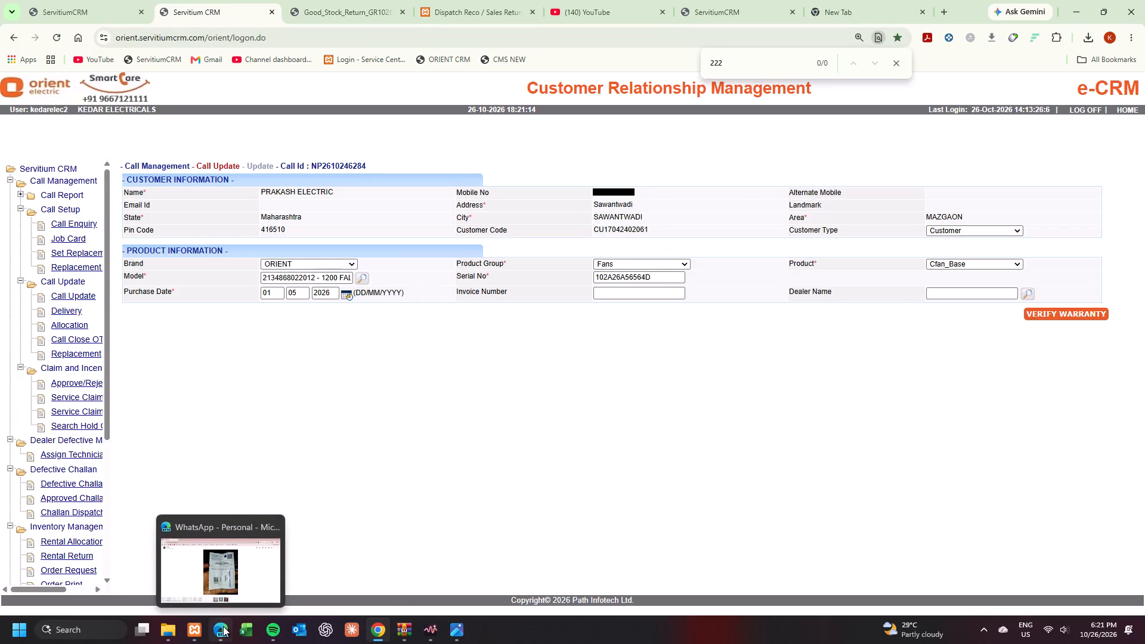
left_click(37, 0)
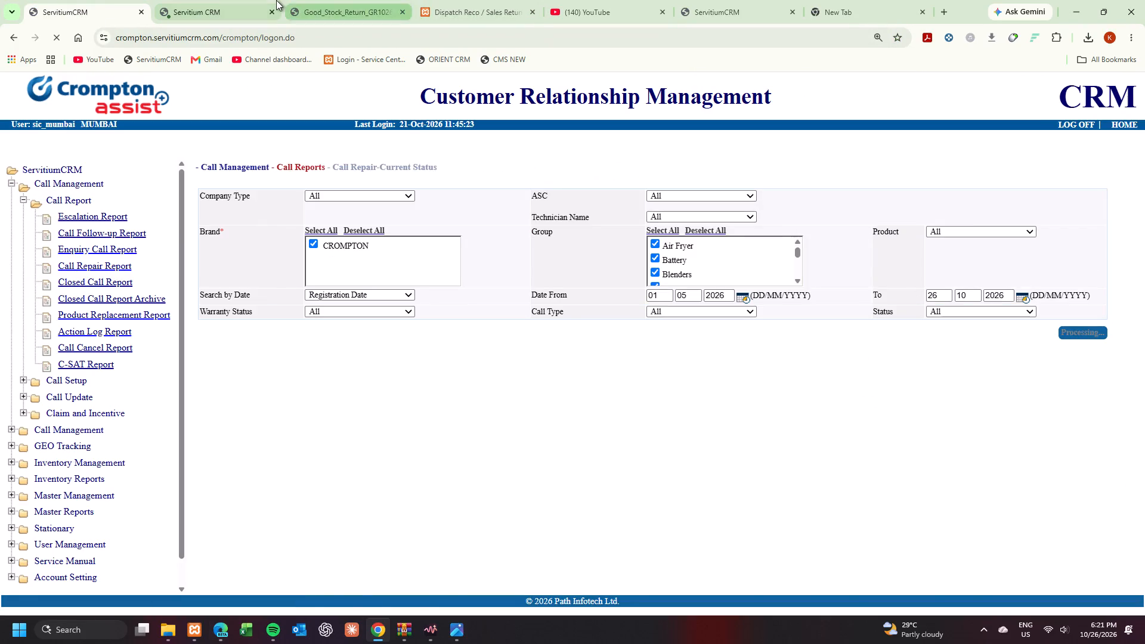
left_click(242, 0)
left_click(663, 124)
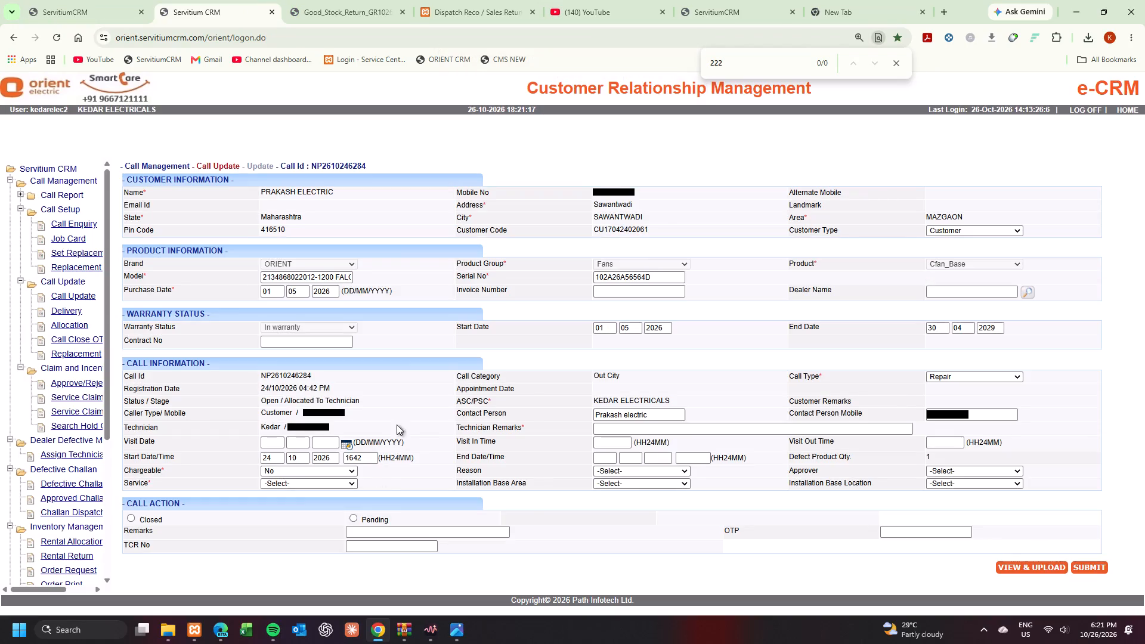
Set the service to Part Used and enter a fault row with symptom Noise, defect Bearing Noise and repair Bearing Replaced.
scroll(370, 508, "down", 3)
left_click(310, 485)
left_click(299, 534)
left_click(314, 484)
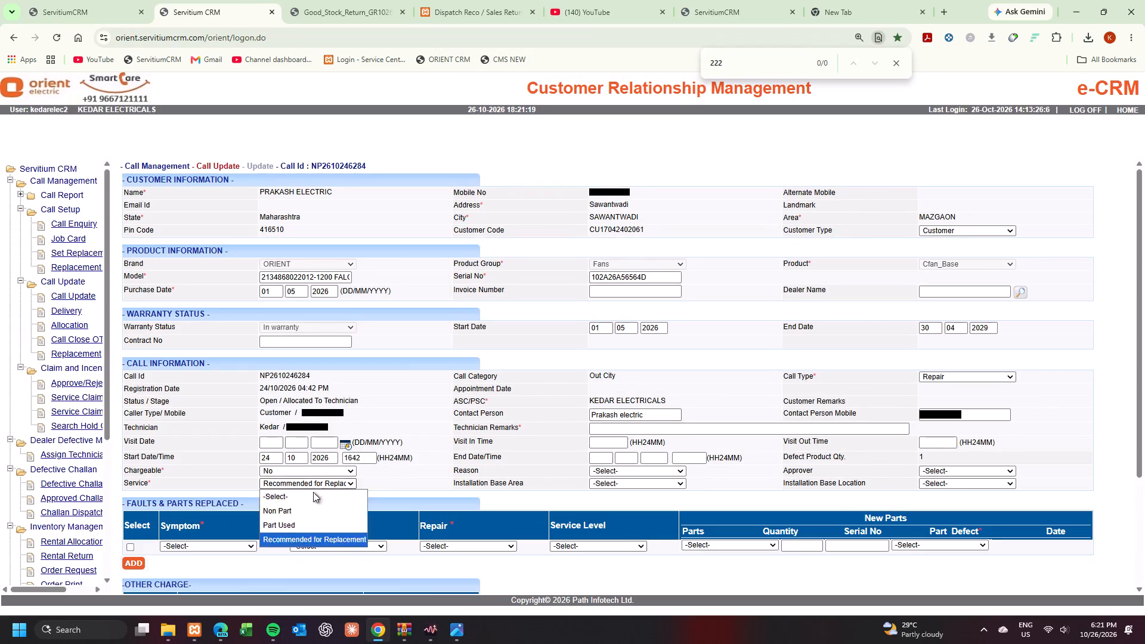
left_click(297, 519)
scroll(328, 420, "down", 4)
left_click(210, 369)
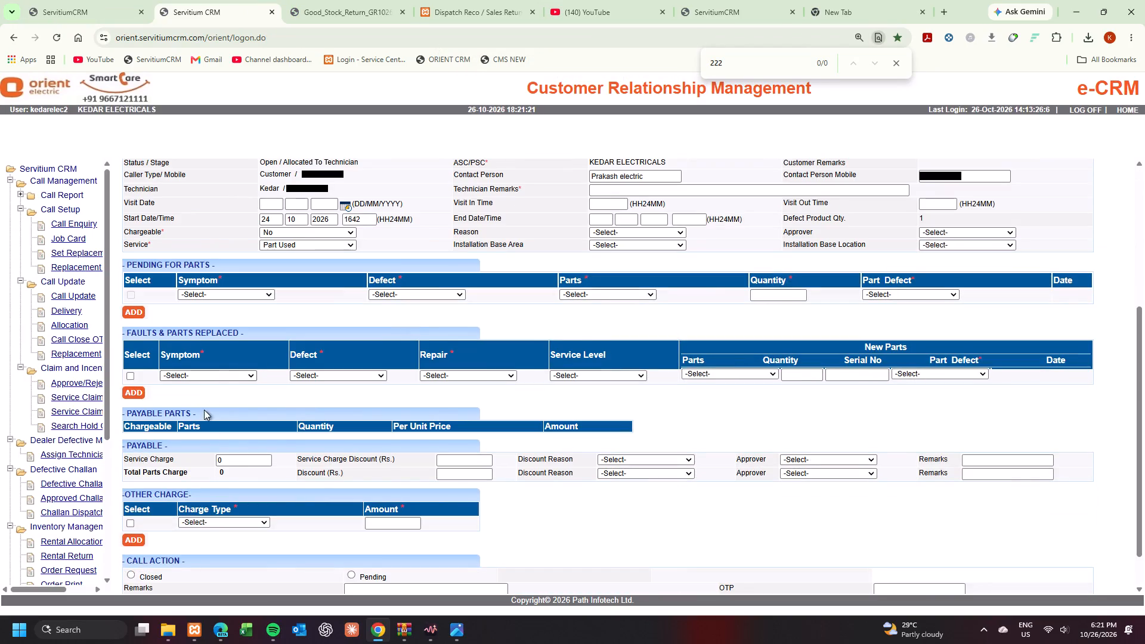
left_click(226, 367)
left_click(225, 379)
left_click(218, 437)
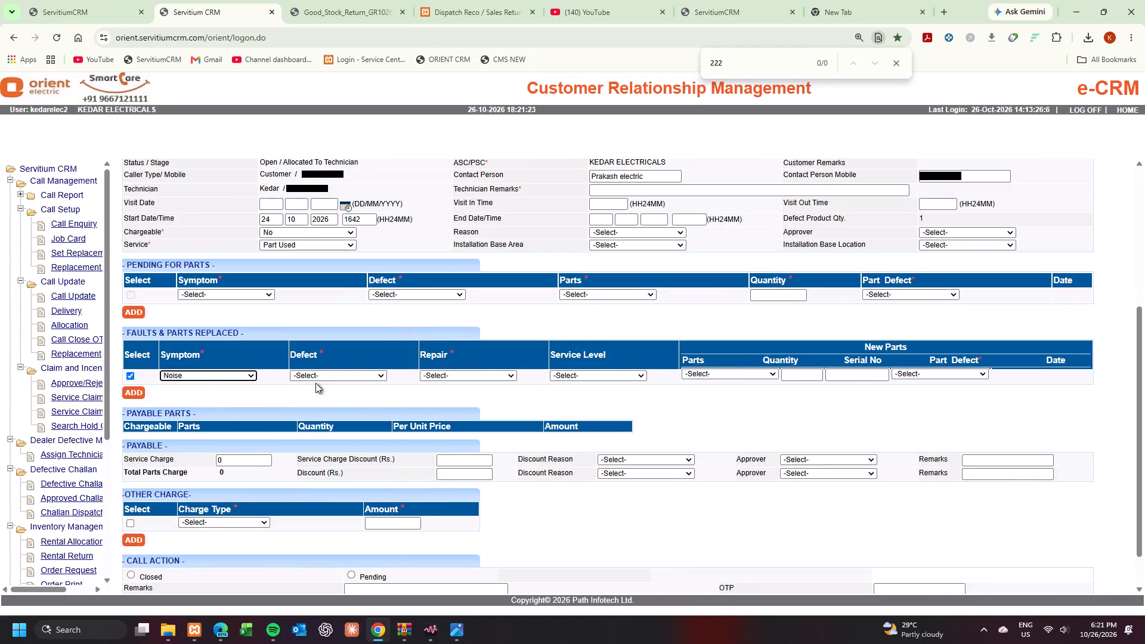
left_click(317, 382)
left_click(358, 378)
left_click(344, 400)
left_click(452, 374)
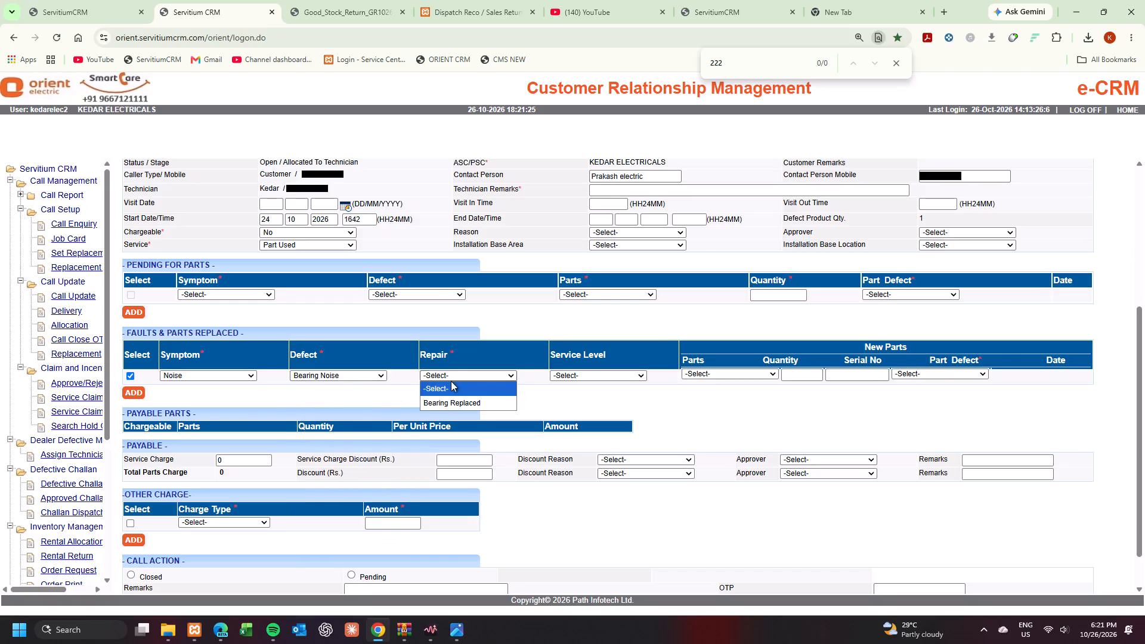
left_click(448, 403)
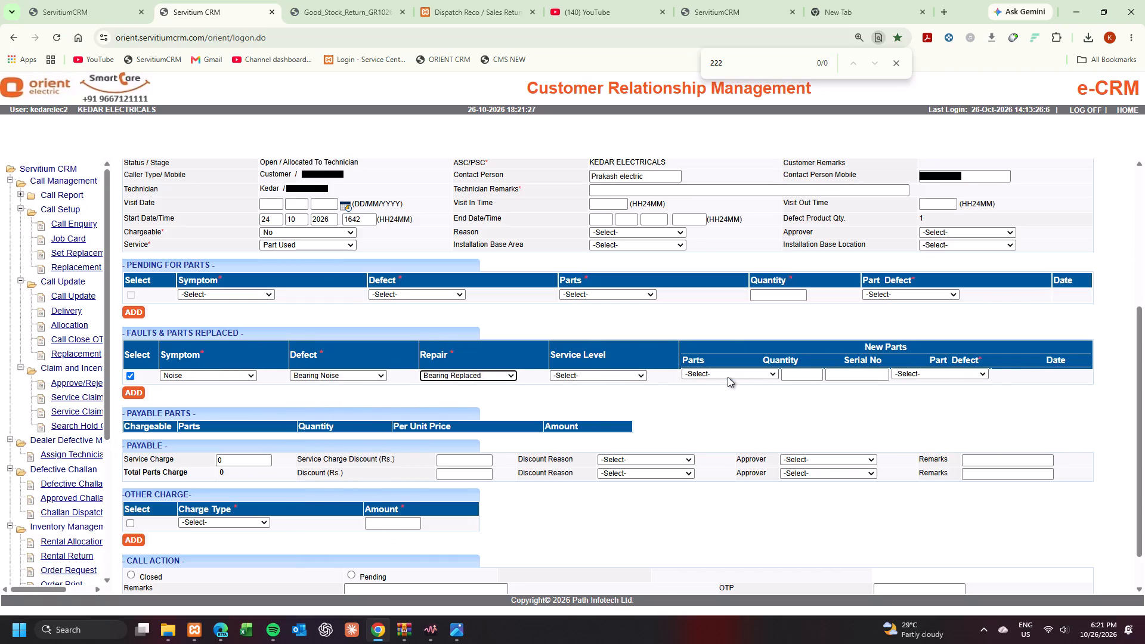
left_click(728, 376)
Set the service to Non Part, with symptom Fan Not Working, defect Motor Jammed and repair Adjusted by Re-assembly.
left_click(316, 246)
left_click(309, 271)
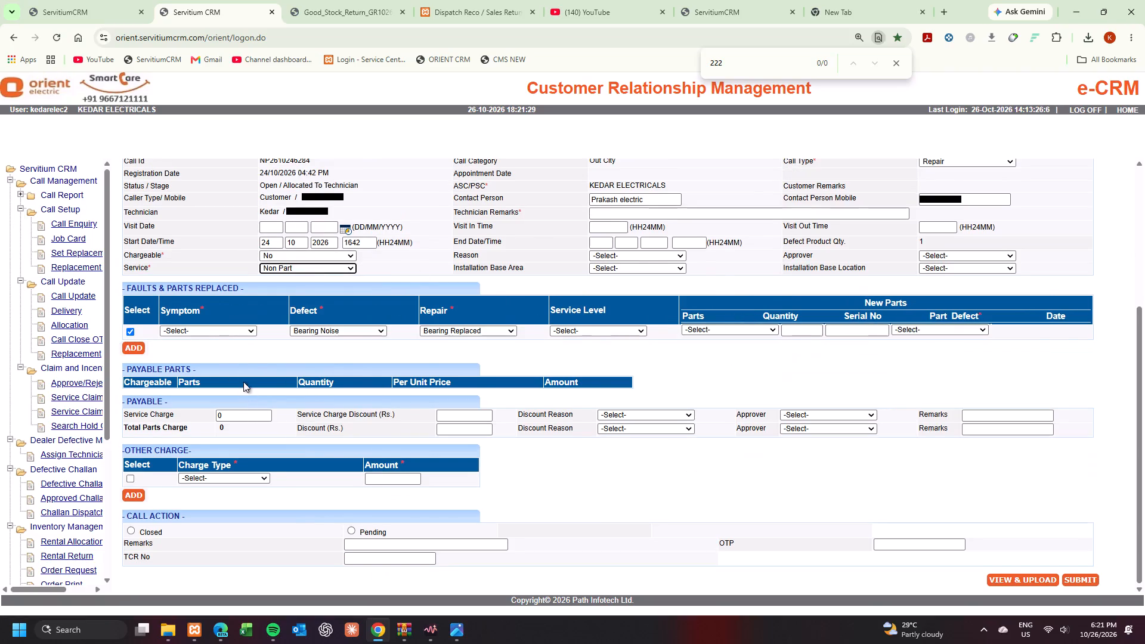
left_click(239, 332)
left_click(237, 363)
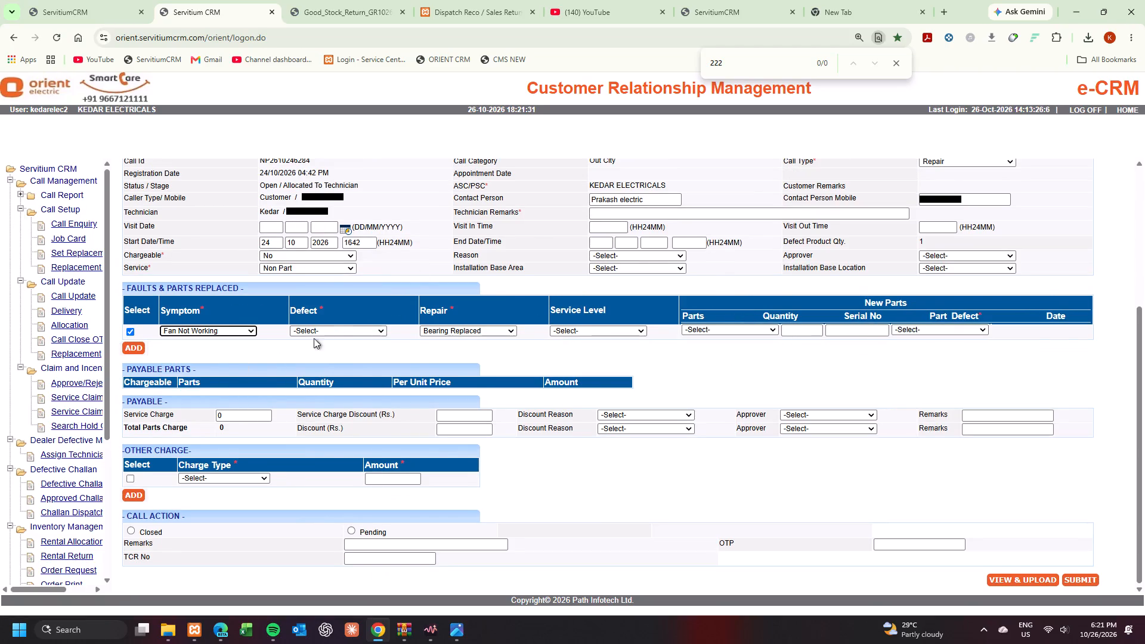
left_click(342, 331)
left_click(339, 371)
left_click(485, 336)
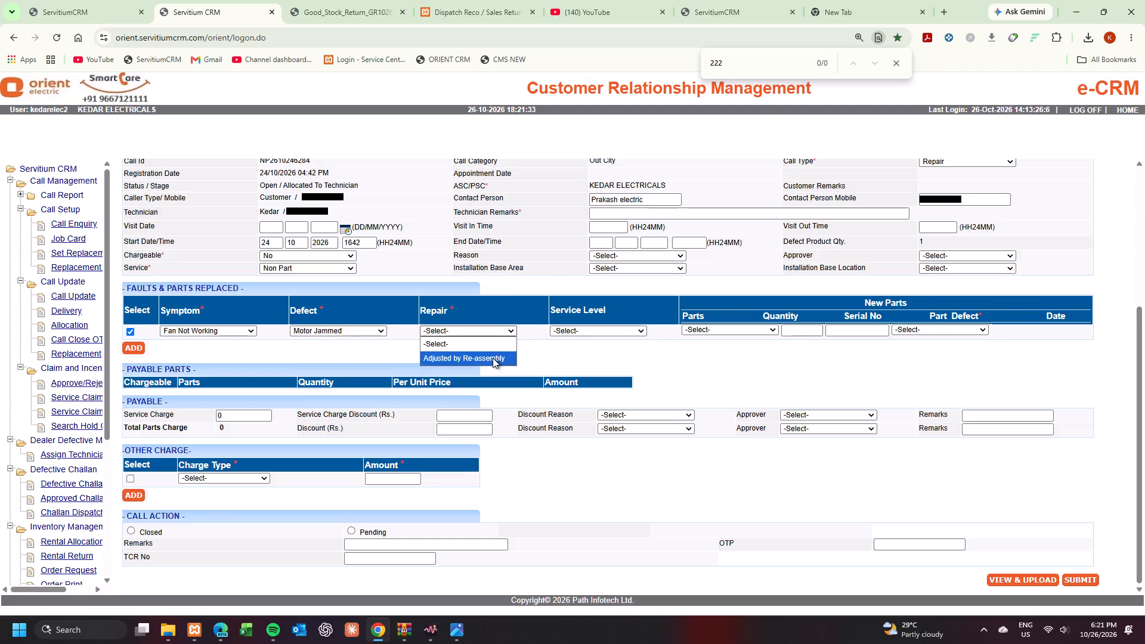
left_click(493, 358)
Set the call action to Closed and go to the closing OTP entry.
scroll(493, 358, "down", 4)
left_click(130, 526)
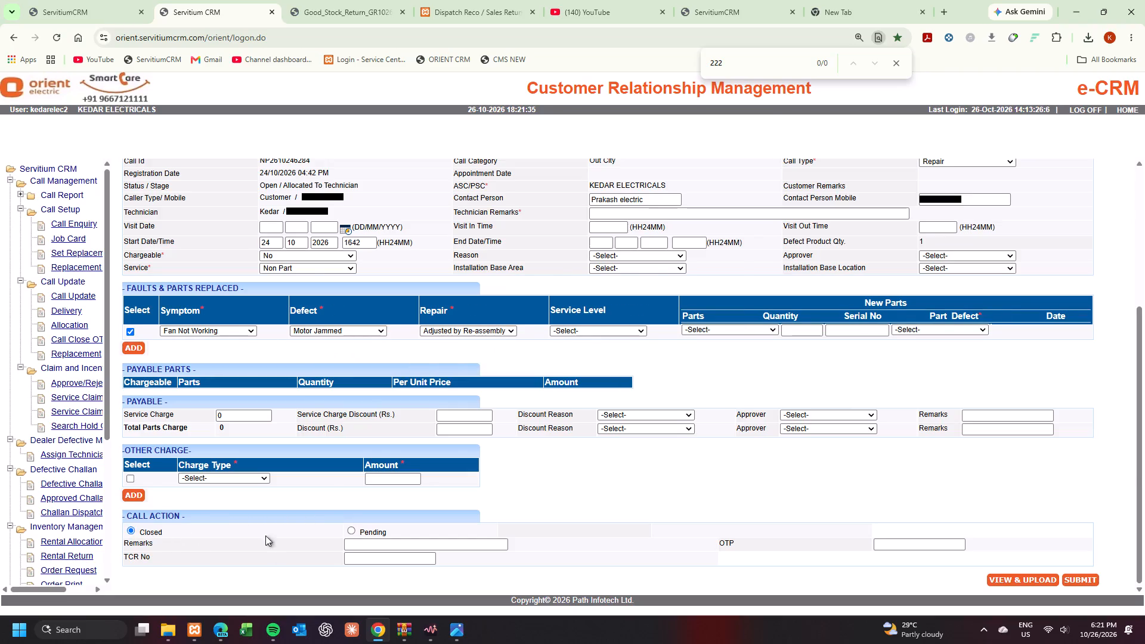
scroll(556, 472, "up", 4)
scroll(556, 472, "down", 10)
left_click(887, 548)
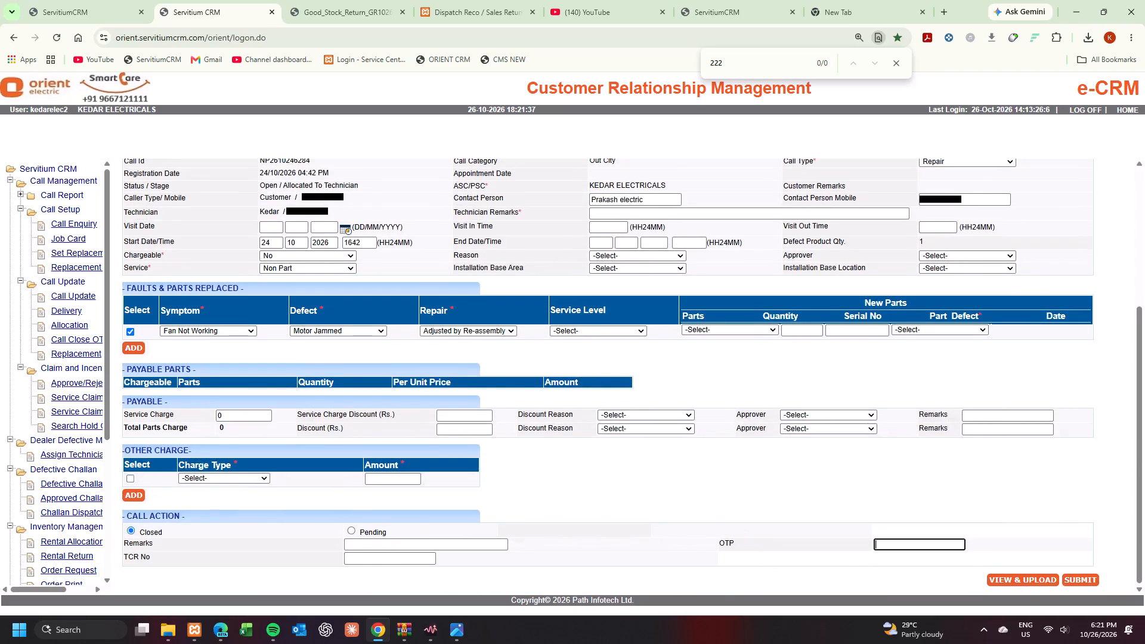